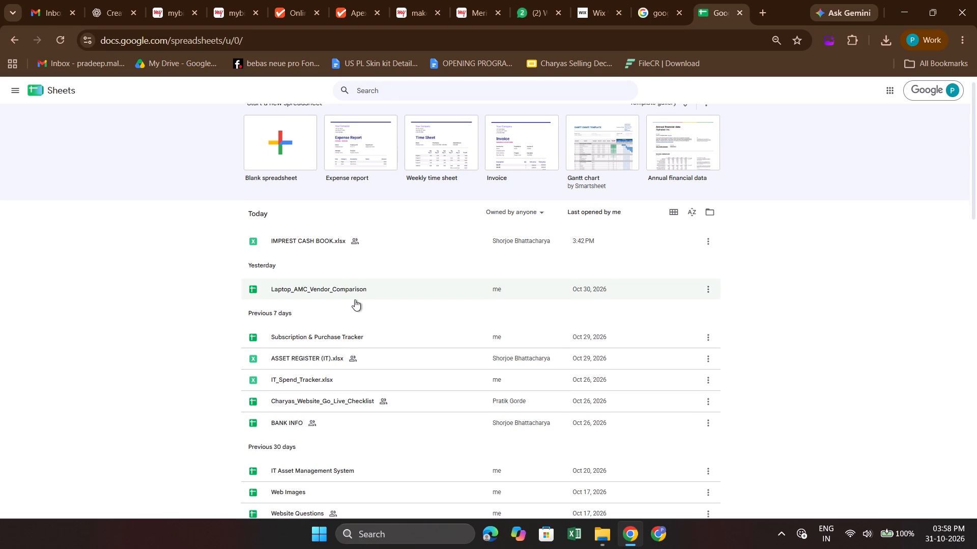
Open the Laptop_AMC_Vendor_Comparison spreadsheet from the list of recent files.
left_click(365, 299)
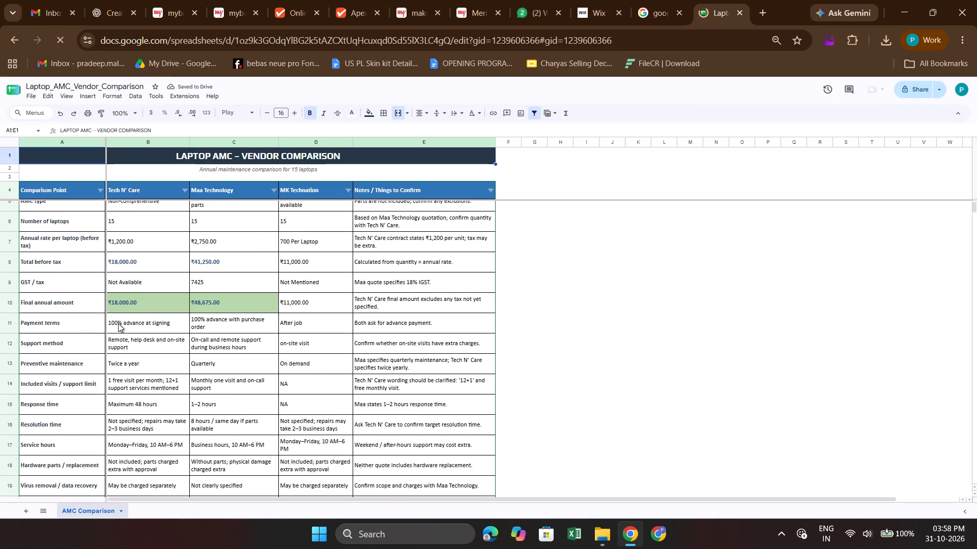
Replace Tech N' Care's payment terms with "6 Months Payment Advance".
double_click(118, 323)
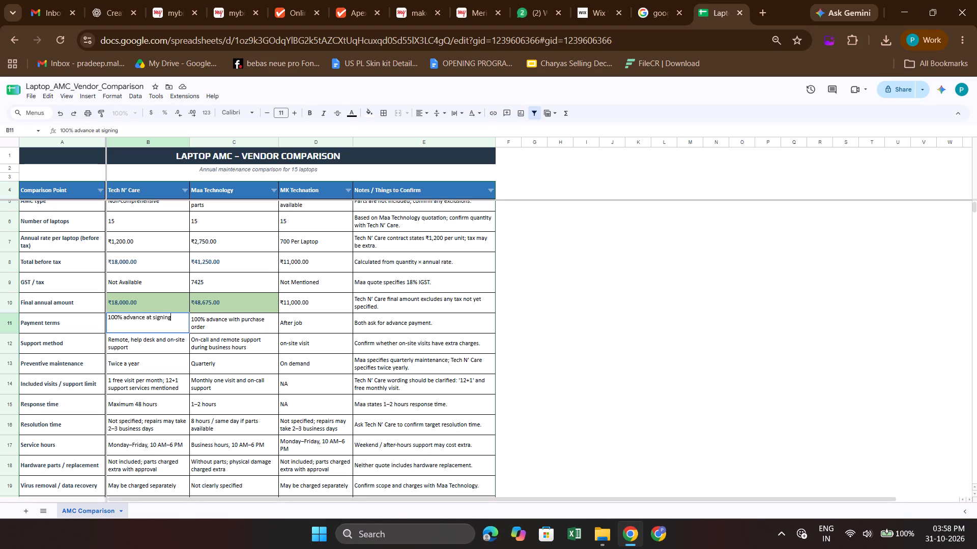
left_click(119, 318)
left_click(175, 318)
left_click_drag(175, 318, 98, 317)
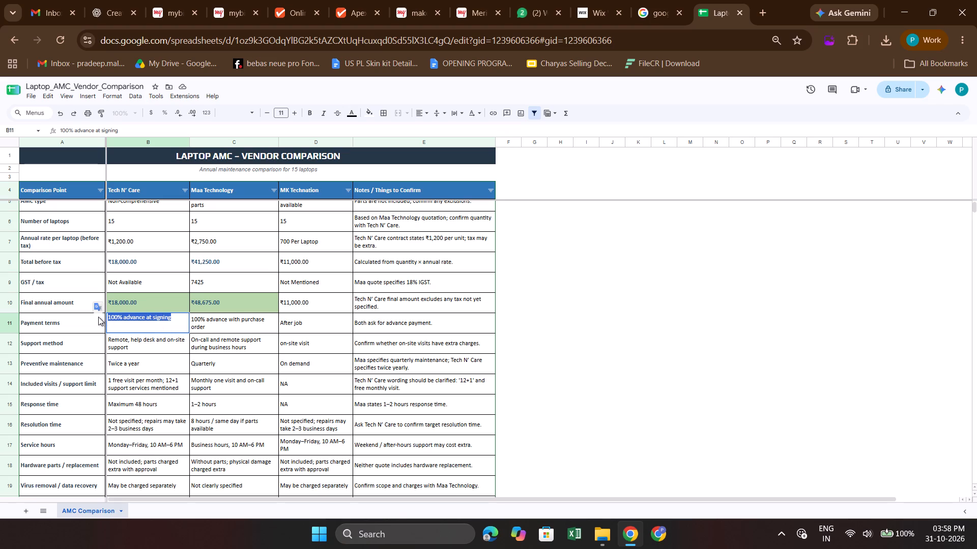
key("6")
key("space")
type("Months Payment Adva")
type("nce")
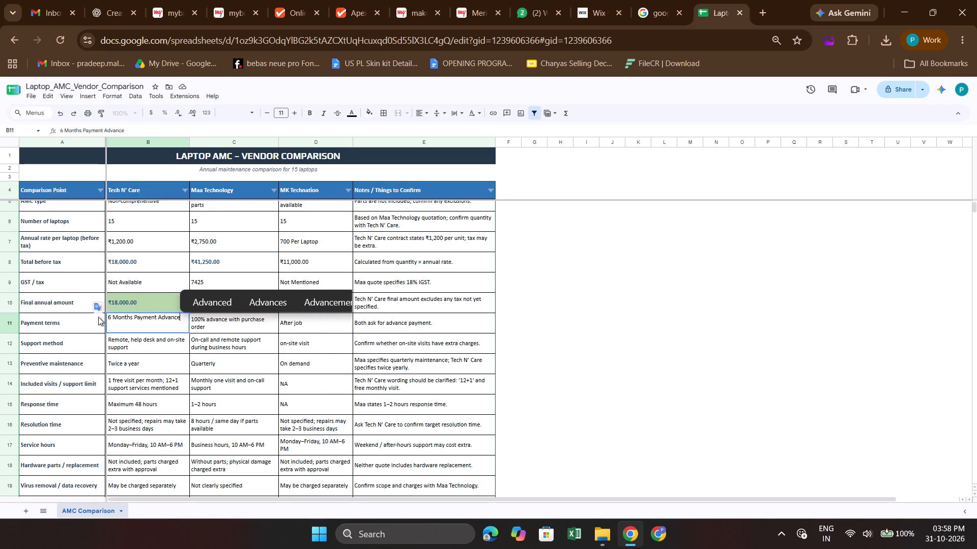
left_click(234, 360)
Shorten Tech N' Care's payment terms to "6 Months Advance" by removing the word "Payment".
scroll(234, 360, "right", 1)
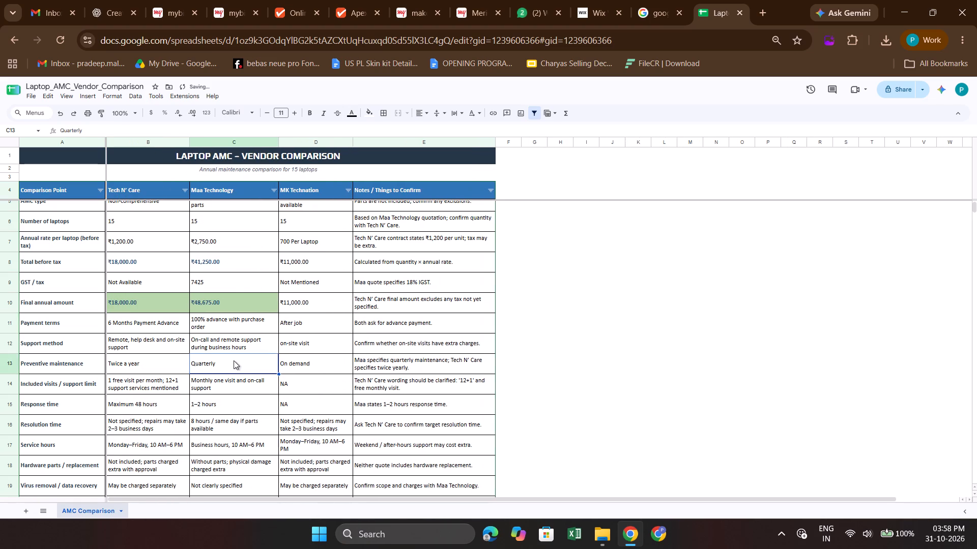
scroll(185, 361, "down", 1)
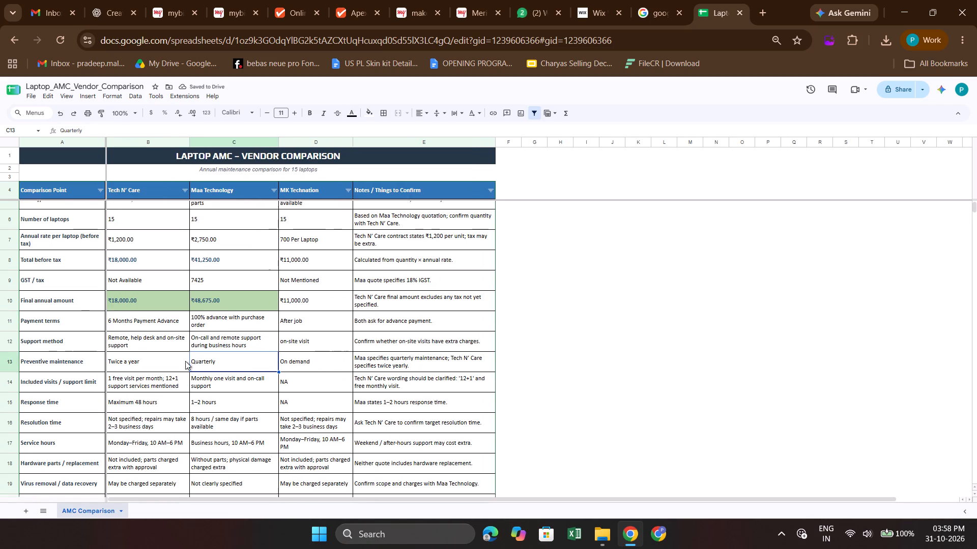
scroll(185, 361, "down", 1)
double_click(155, 289)
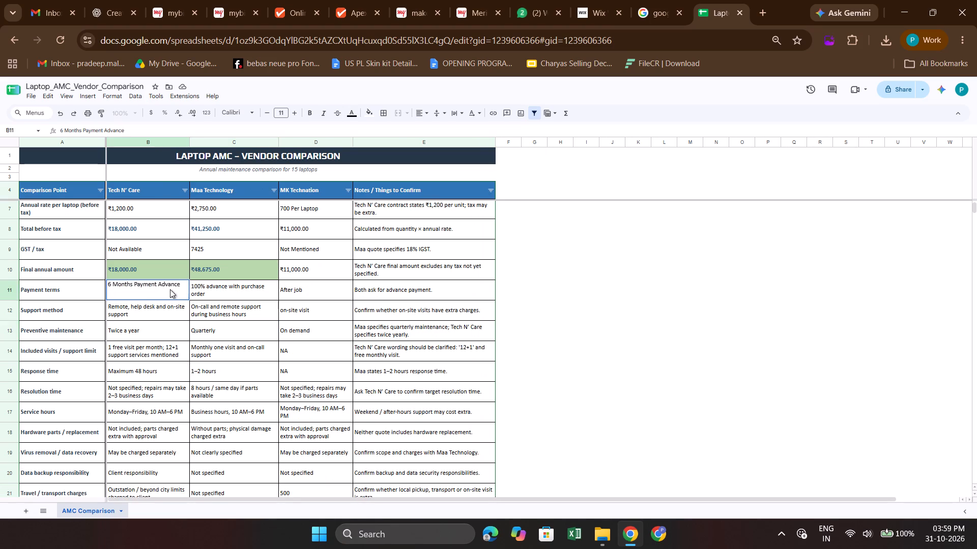
left_click(156, 286)
key("Right")
key("BackSpace")
key("BackSpace")
key("BackSpace")
key("BackSpace")
key("BackSpace")
key("BackSpace")
key("BackSpace")
key("BackSpace")
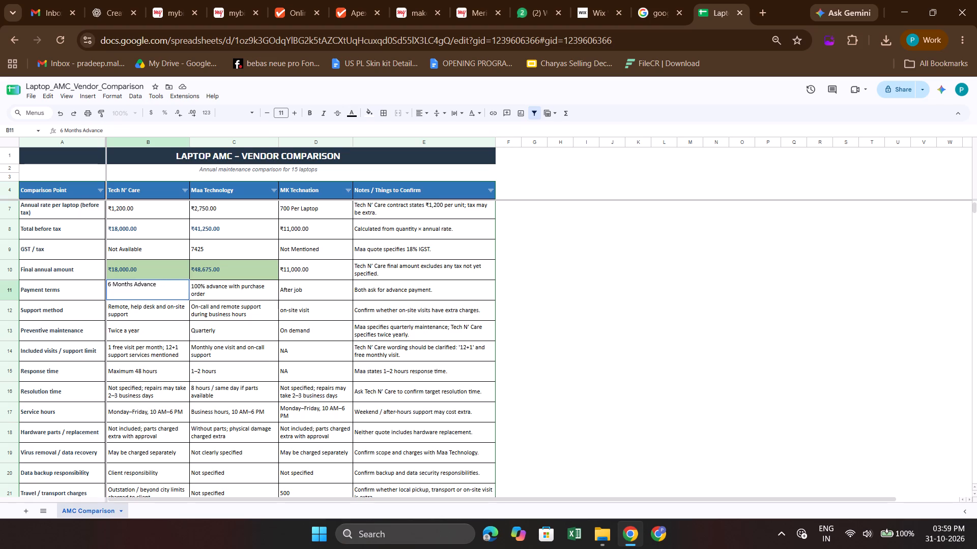
left_click(275, 318)
Review the three vendors' terms, the notes column and the summary rows below the comparison table.
scroll(275, 318, "down", 2)
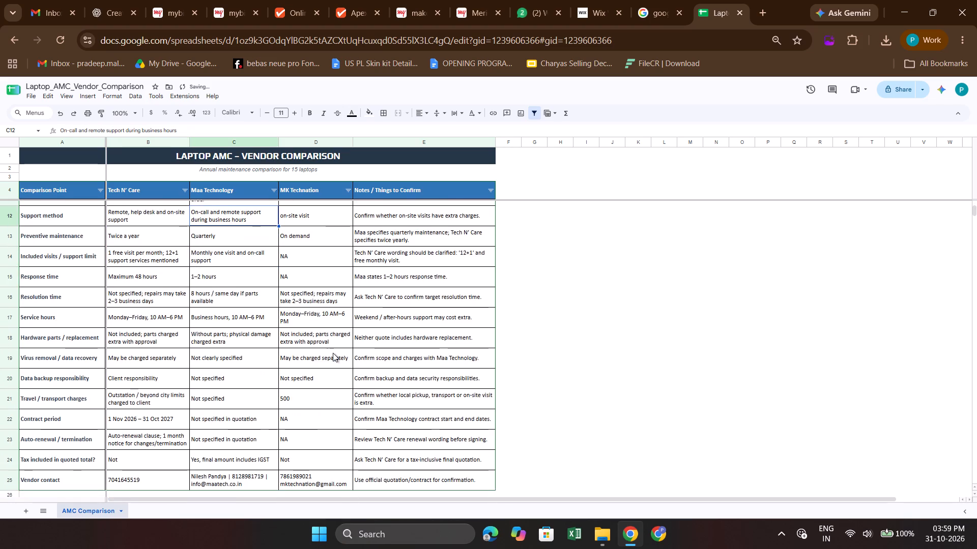
scroll(333, 353, "down", 2)
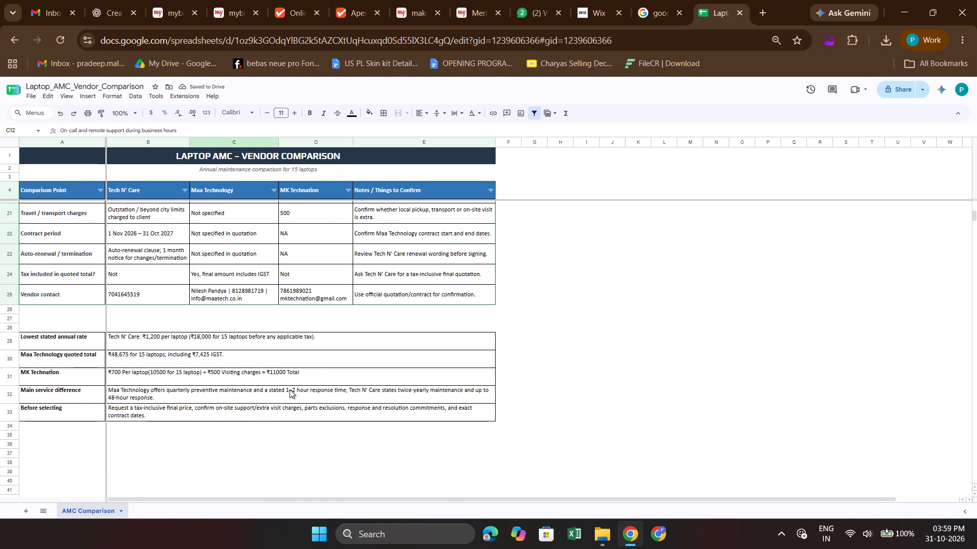
scroll(290, 389, "right", 1)
scroll(248, 410, "up", 4)
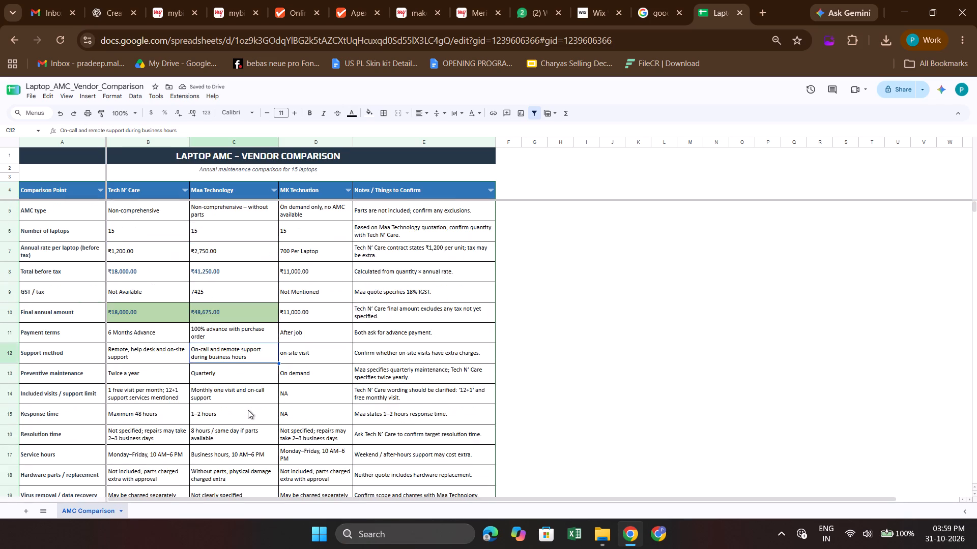
scroll(336, 241, "down", 2)
scroll(302, 314, "up", 2)
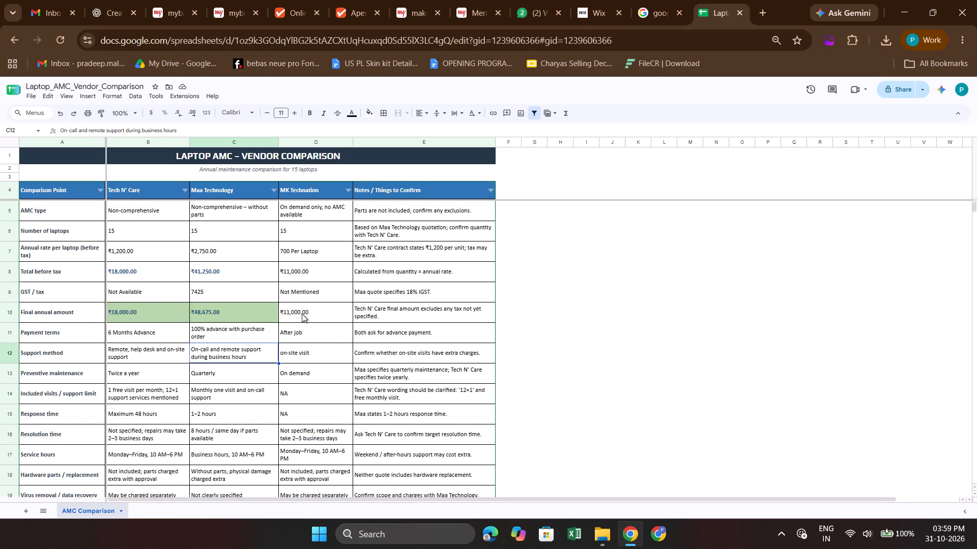
scroll(302, 314, "up", 3)
scroll(323, 278, "right", 3)
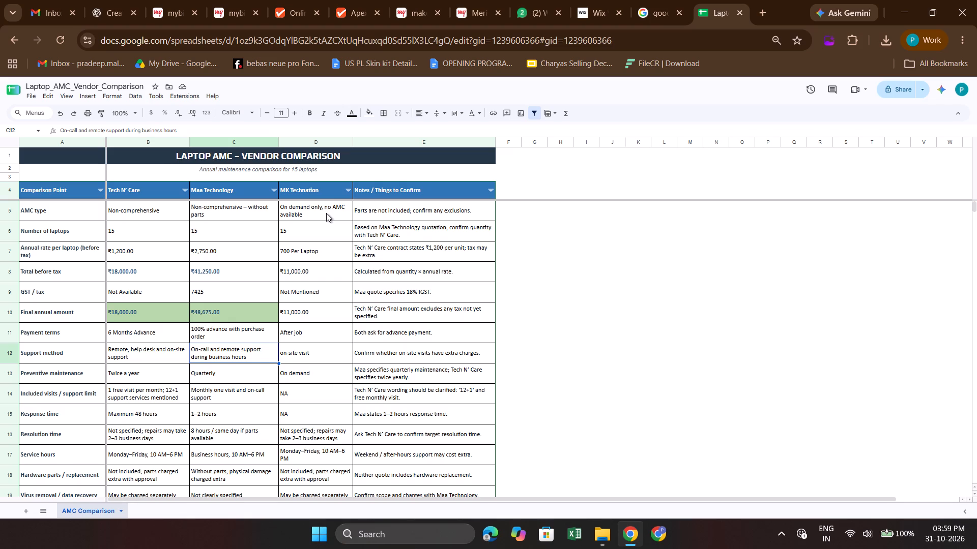
scroll(436, 221, "up", 1)
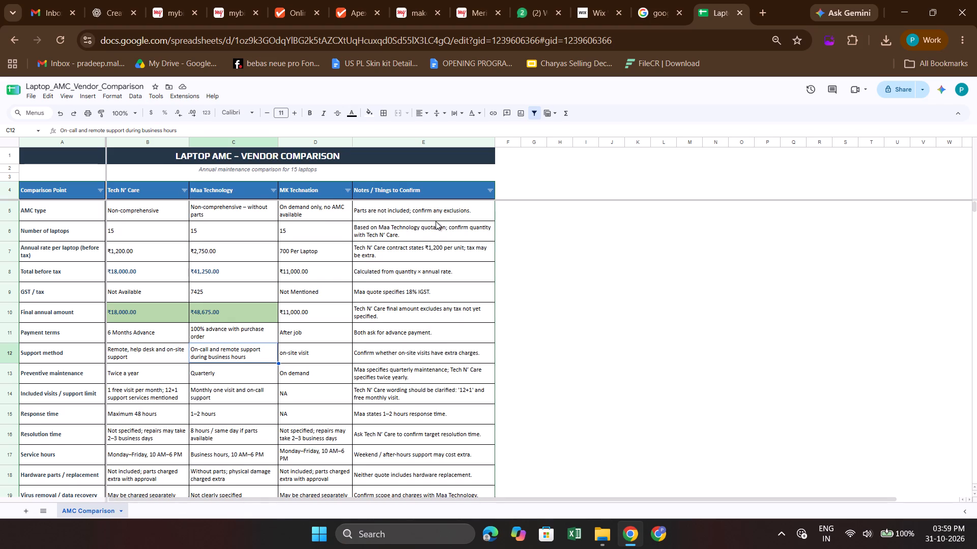
scroll(401, 234, "right", 1)
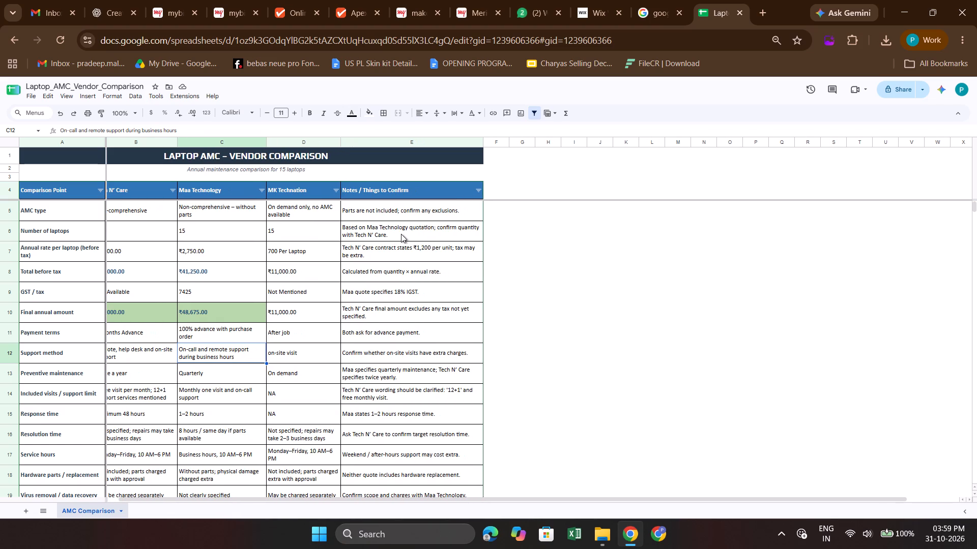
scroll(401, 234, "right", 1)
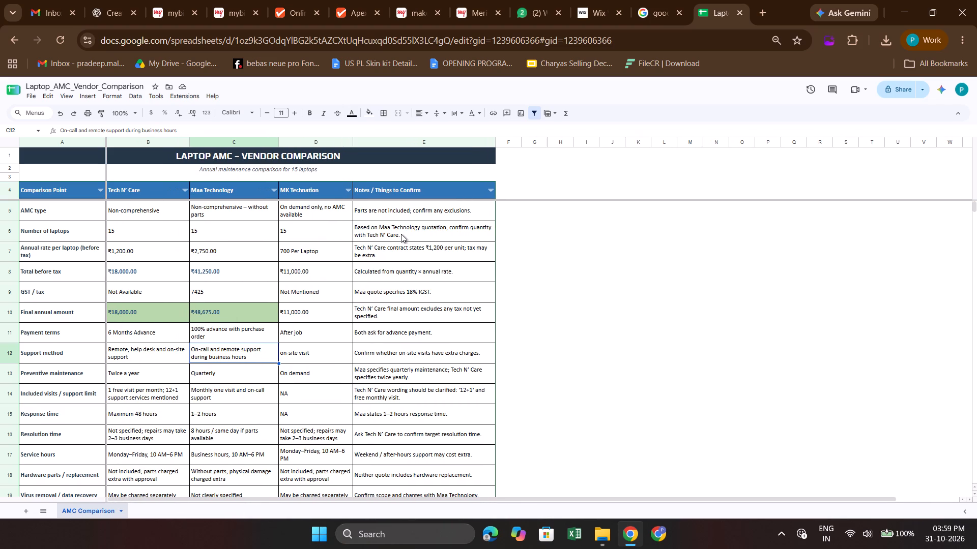
scroll(332, 218, "right", 1)
scroll(319, 239, "down", 1)
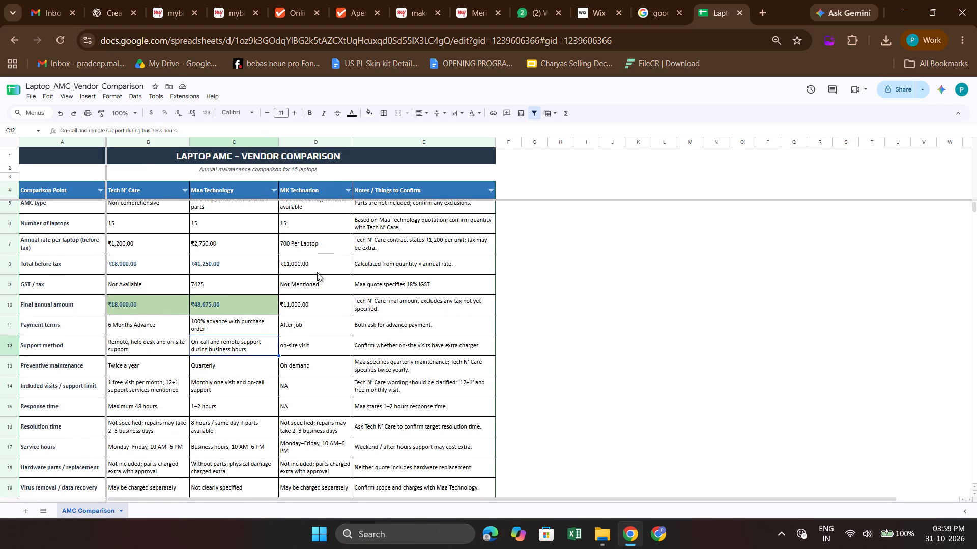
scroll(317, 272, "up", 1)
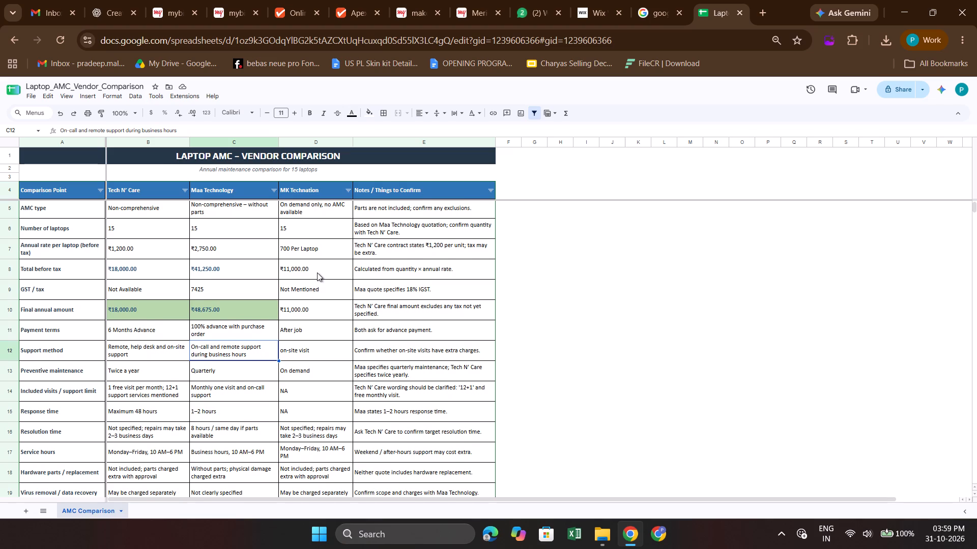
scroll(317, 272, "down", 1)
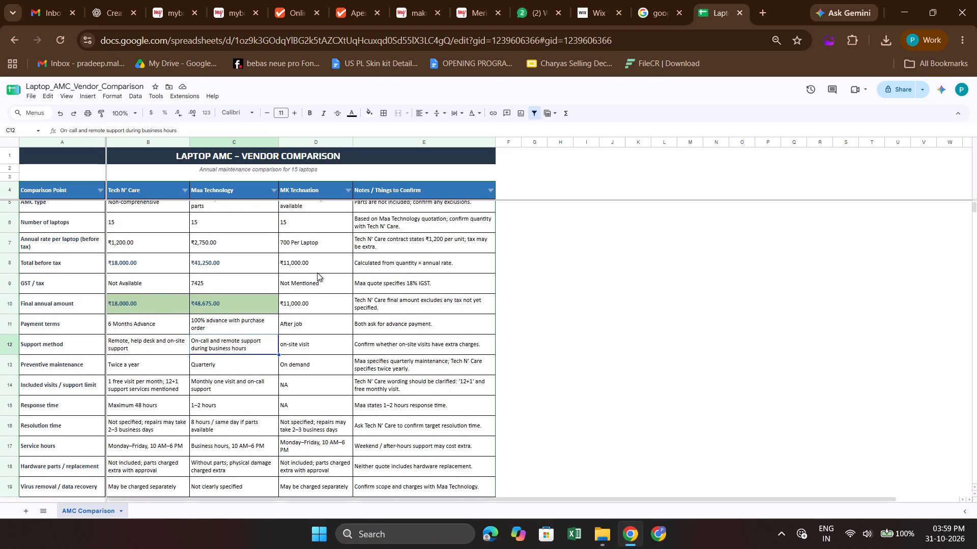
scroll(317, 272, "down", 1)
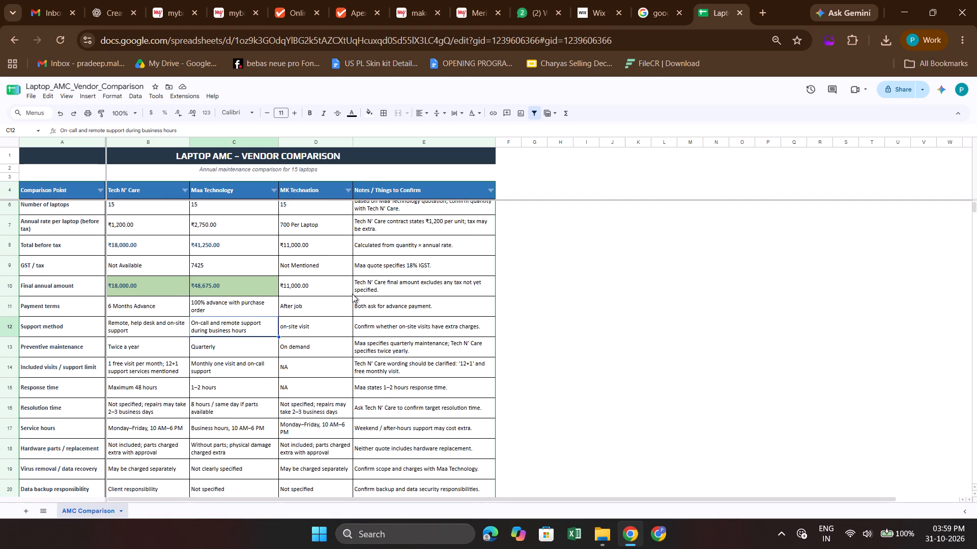
scroll(352, 294, "down", 1)
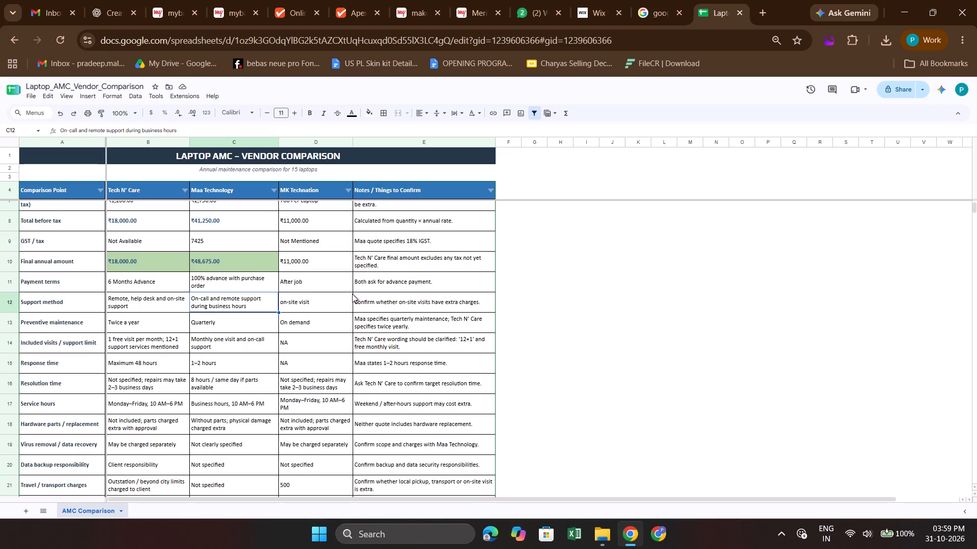
scroll(383, 296, "down", 1)
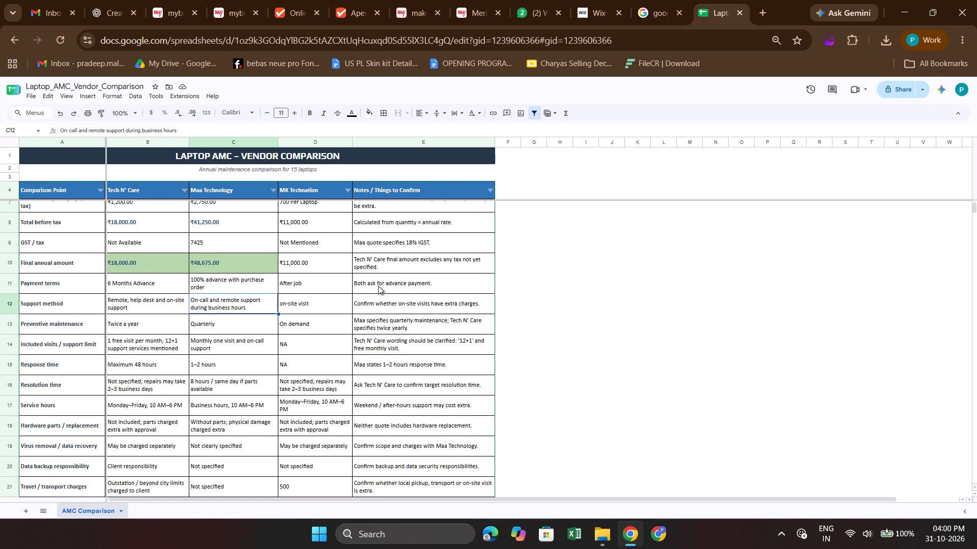
scroll(377, 286, "up", 1)
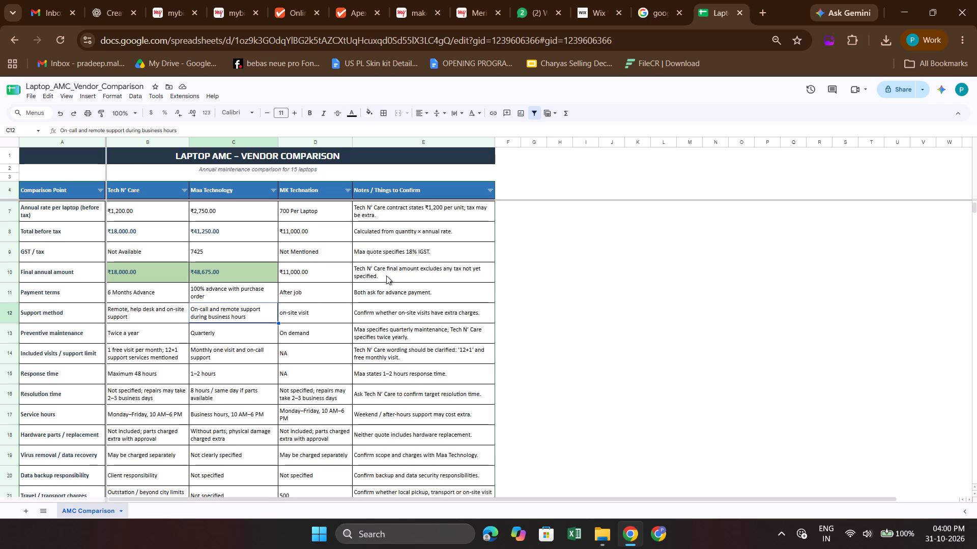
Examine the note on the final annual amount against the vendors' figures and the remaining comparison rows.
left_click(386, 276)
scroll(386, 276, "up", 2)
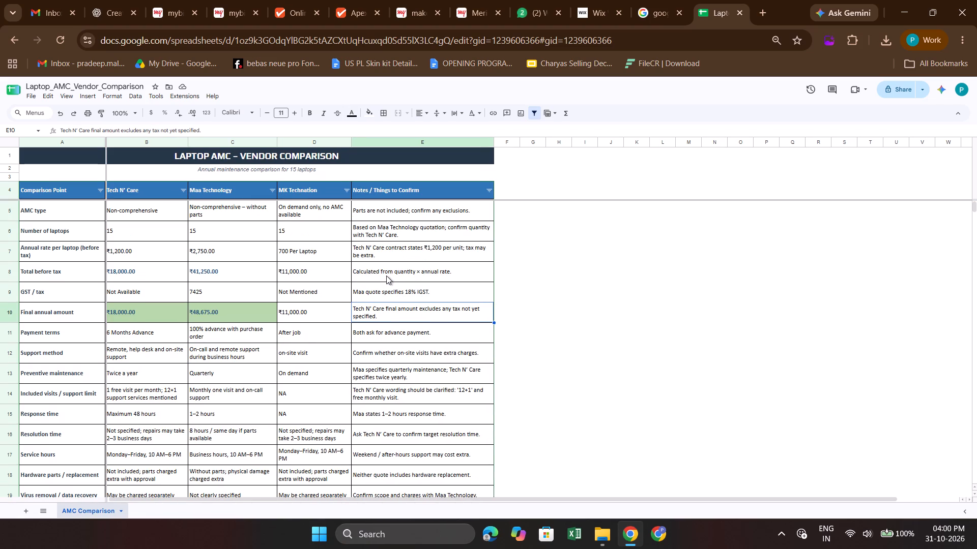
scroll(377, 314, "right", 1)
scroll(377, 314, "up", 2)
scroll(377, 314, "right", 1)
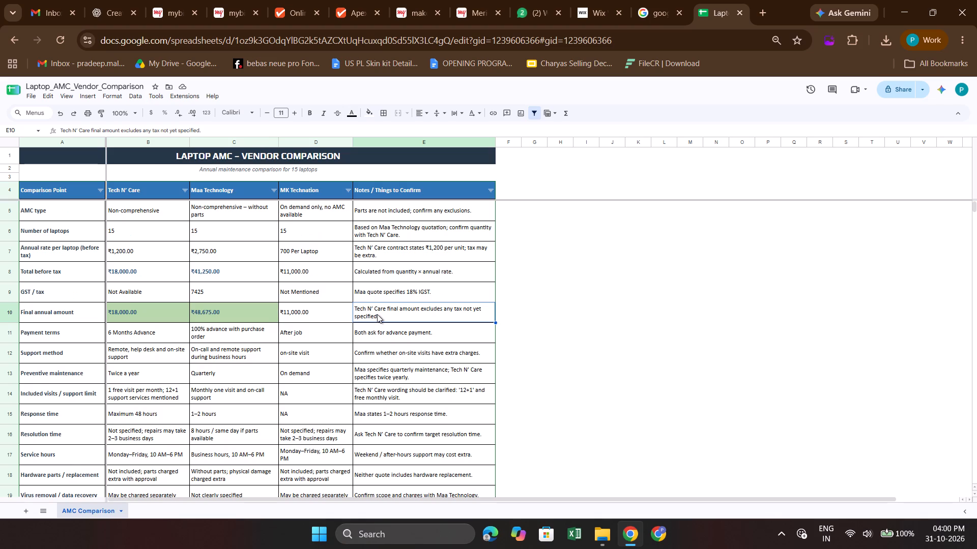
scroll(377, 314, "right", 1)
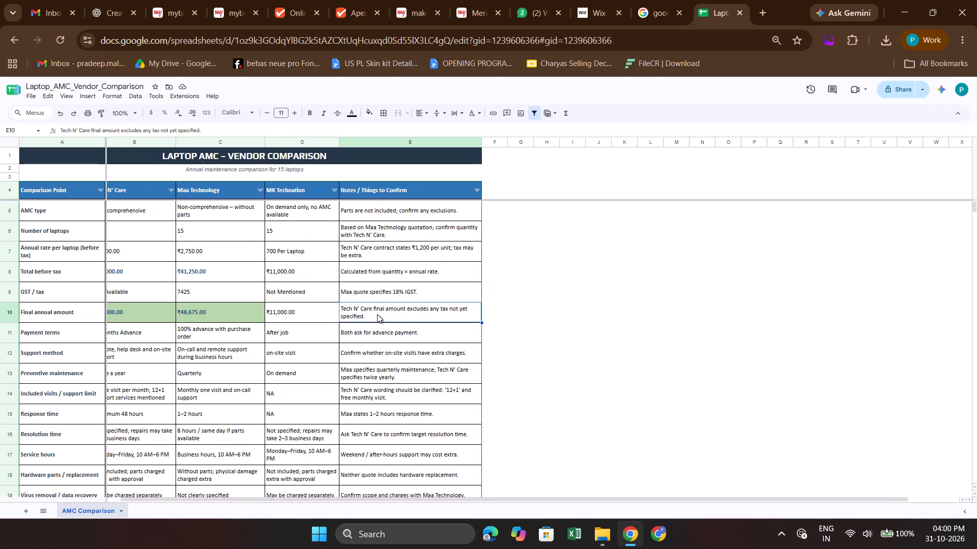
scroll(377, 314, "right", 1)
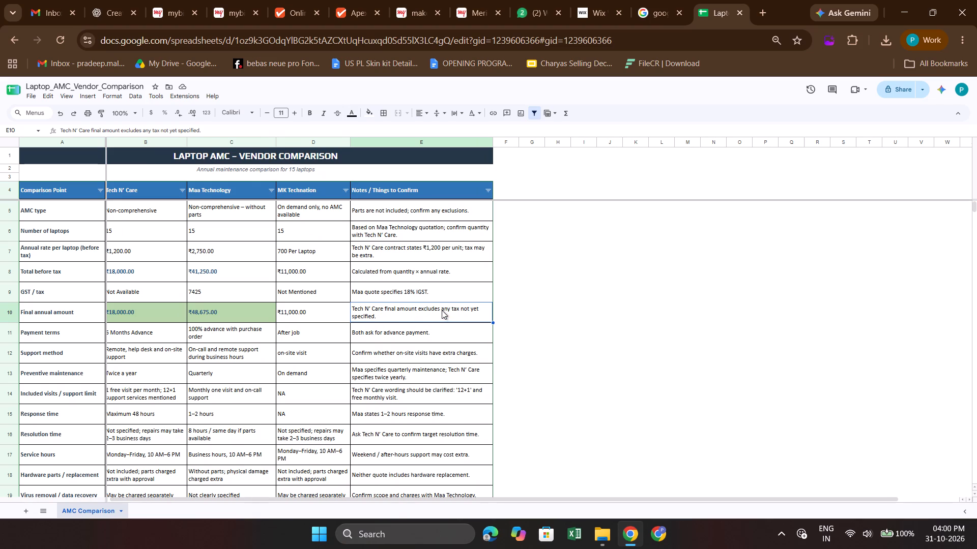
scroll(430, 324, "down", 4)
scroll(430, 324, "up", 2)
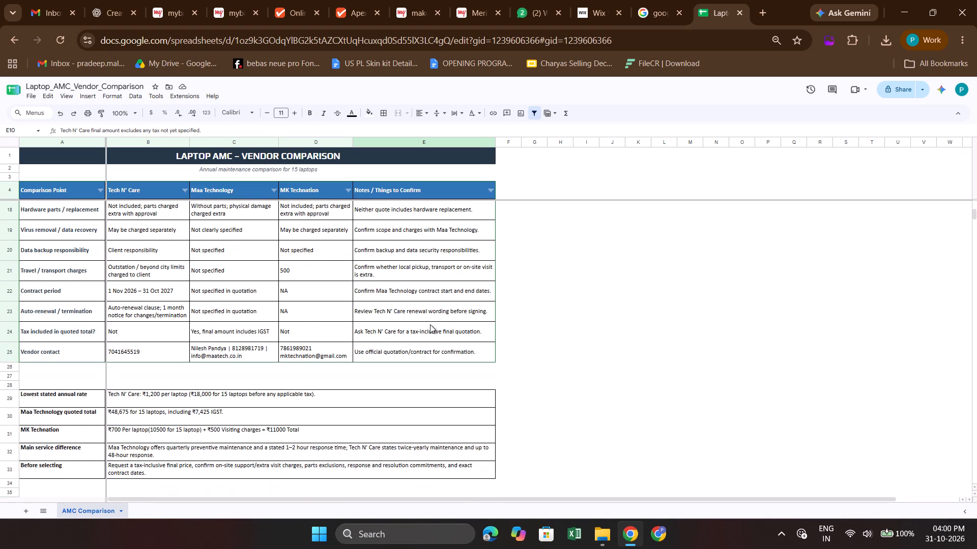
scroll(430, 324, "up", 1)
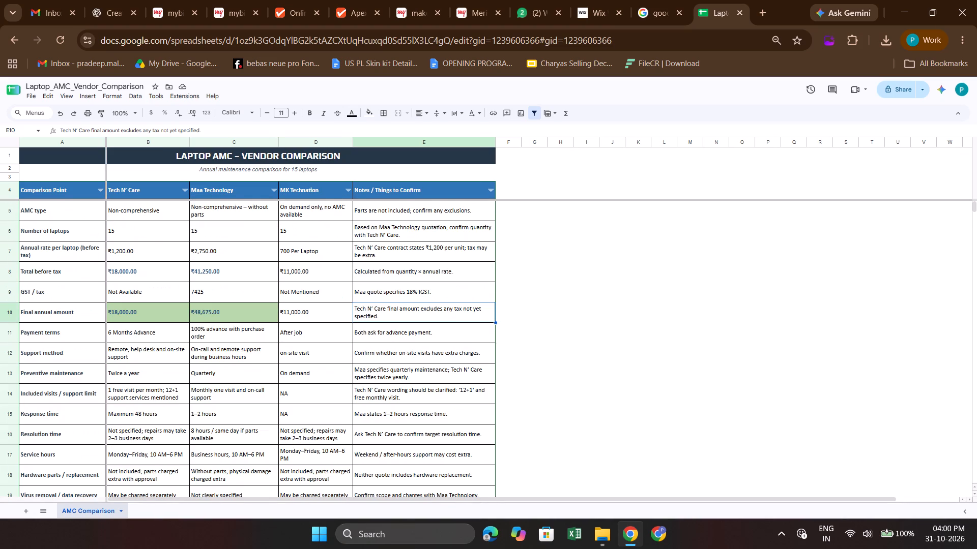
Copy the full note for the final annual amount and translate it into Hindi in the Google Translate browser tab.
double_click(416, 306)
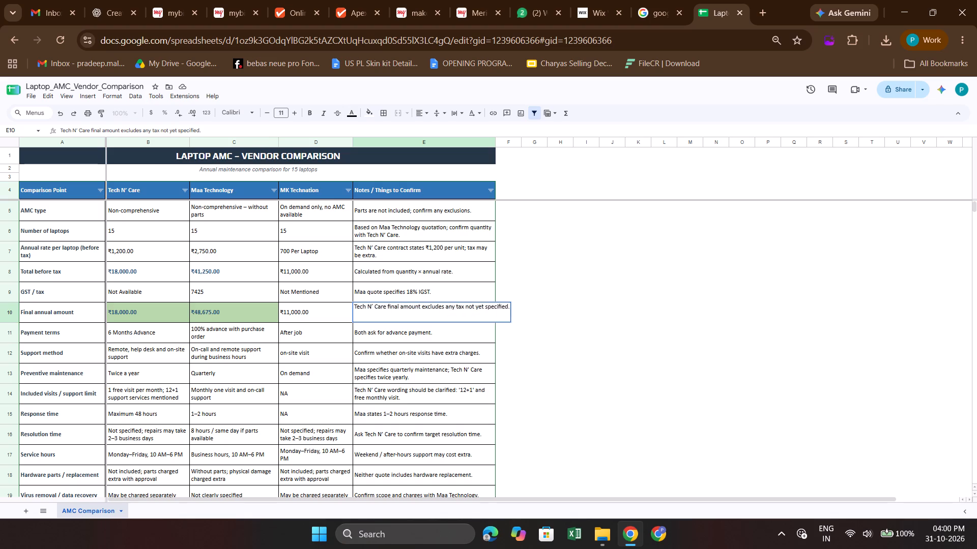
key("ctrl+a")
key("ctrl+c")
key("ctrl+c")
key("ctrl+c")
left_click(663, 1)
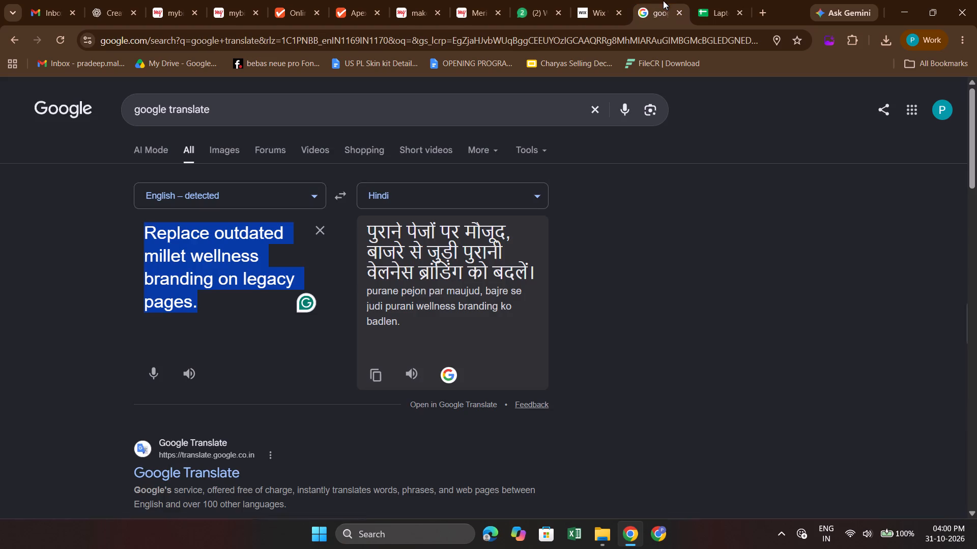
key("ctrl+v")
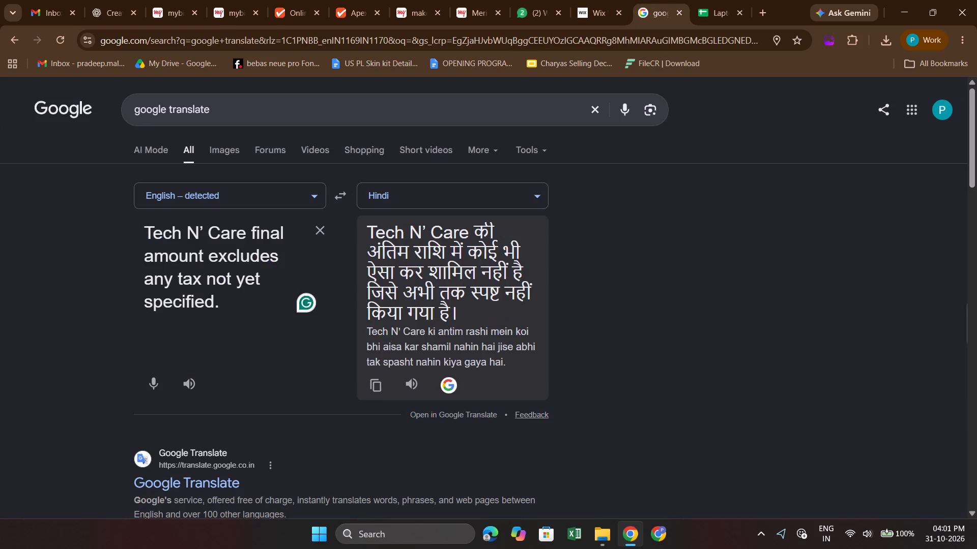
Read the Hindi translation of the final annual amount note and check it against the vendor comparison sheet.
scroll(421, 268, "down", 2)
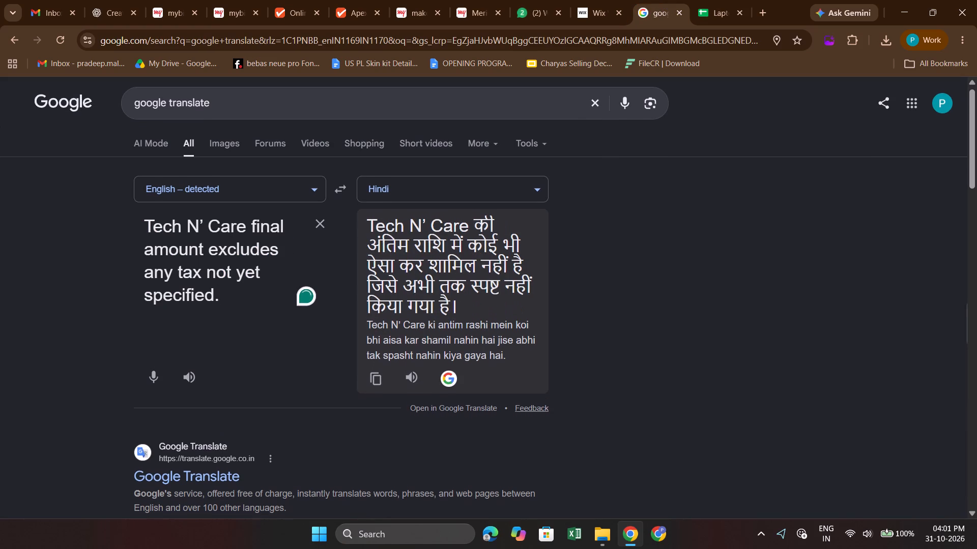
scroll(421, 268, "down", 1)
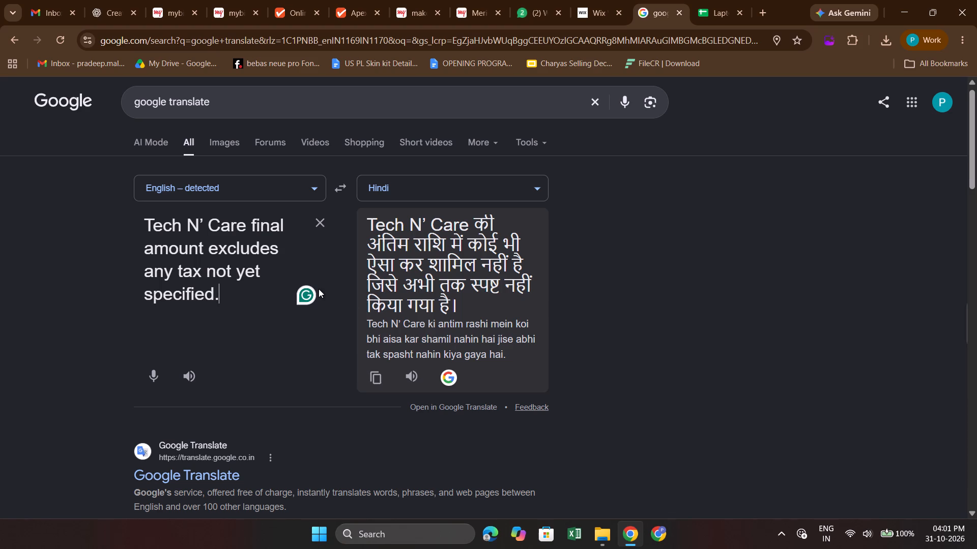
scroll(404, 294, "up", 1)
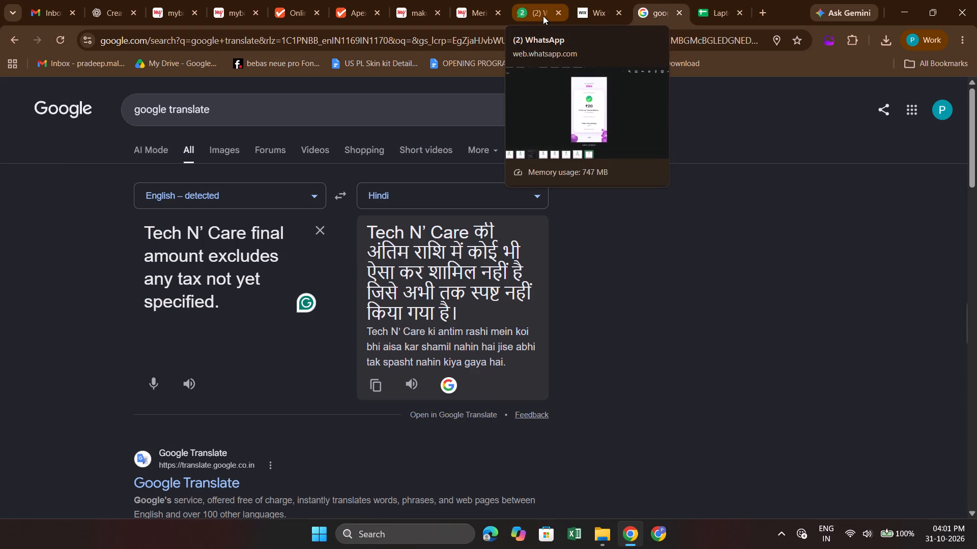
left_click(707, 0)
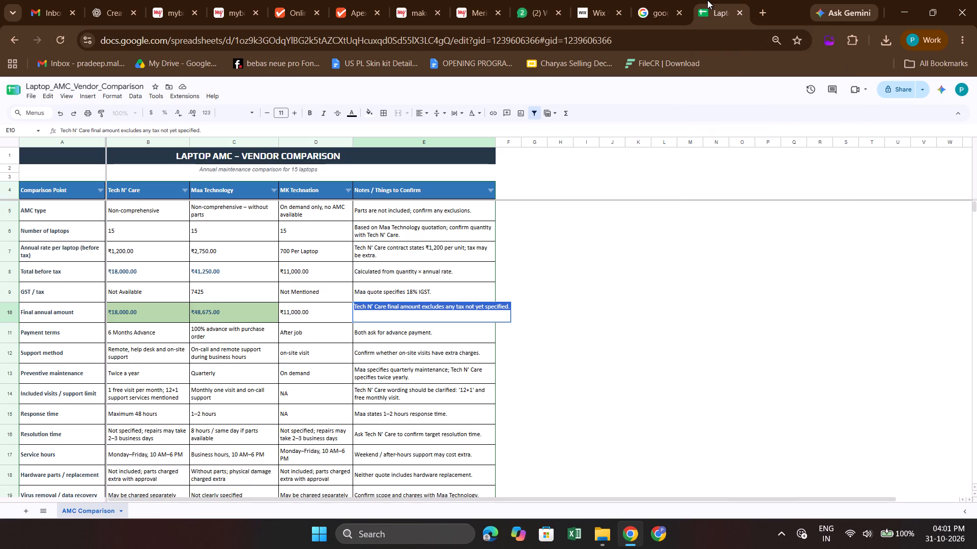
left_click(568, 253)
scroll(568, 253, "right", 1)
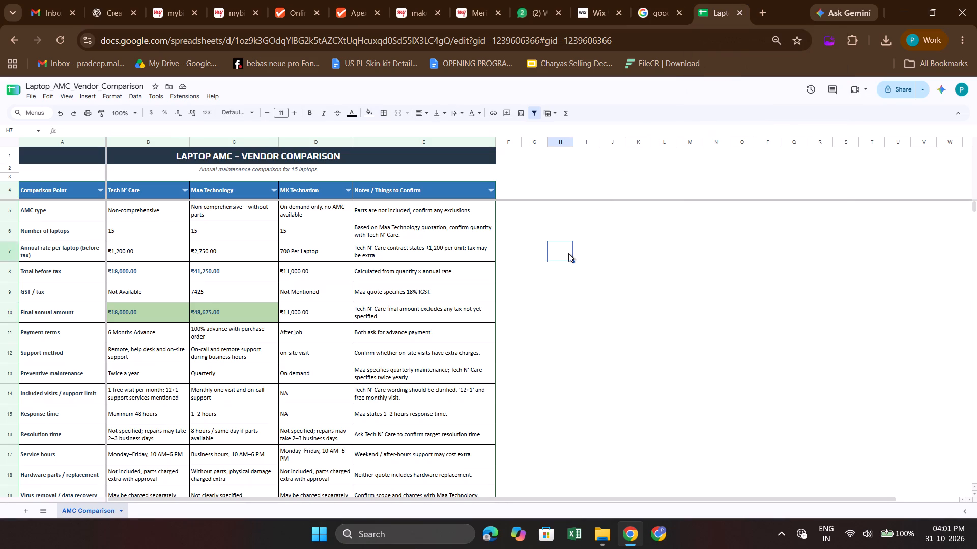
left_click(644, 0)
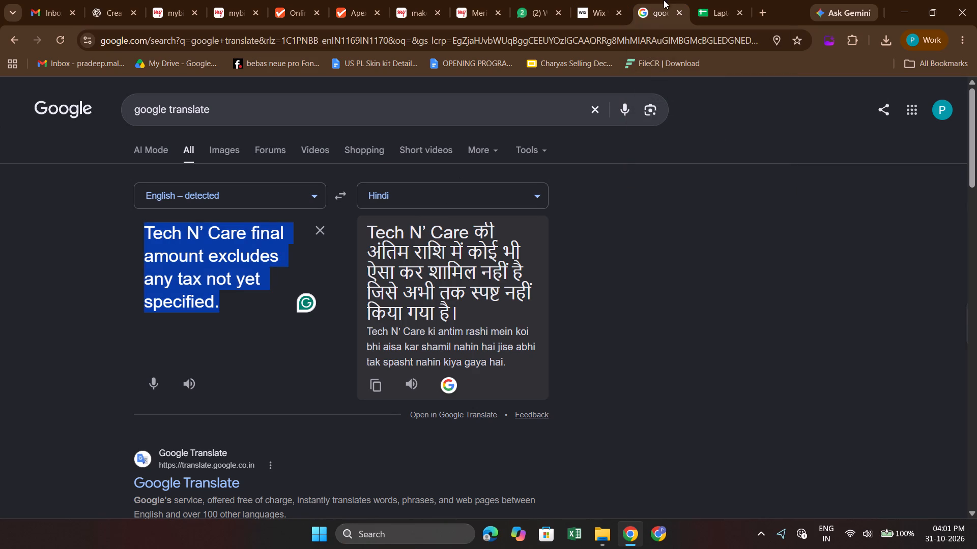
left_click(703, 0)
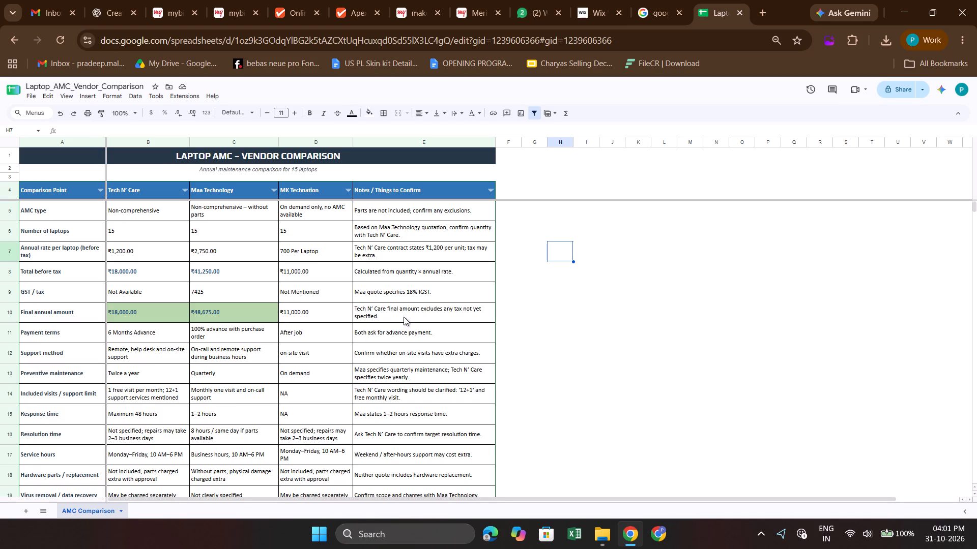
Replace the note for the final annual amount with "this final ammount base on Contract".
left_click(404, 317)
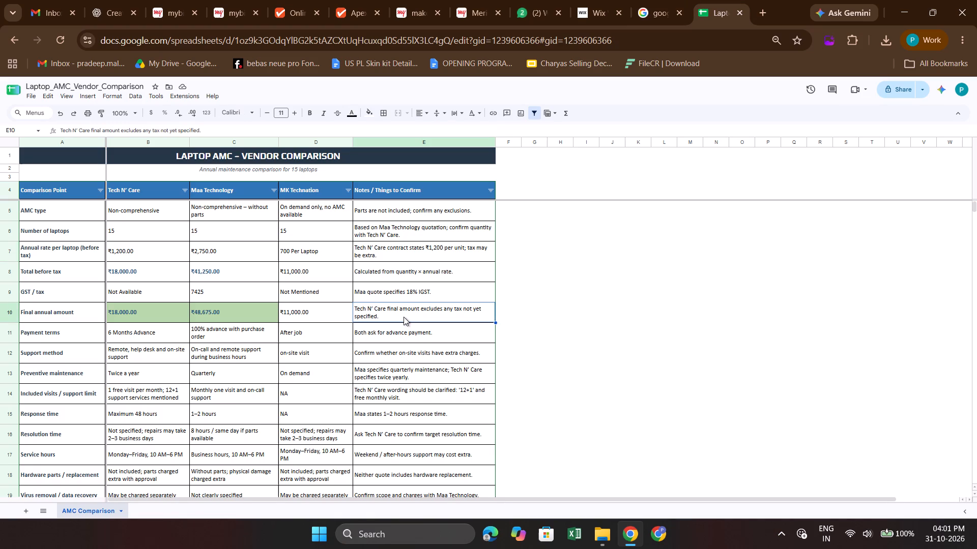
type("This all are")
key("space")
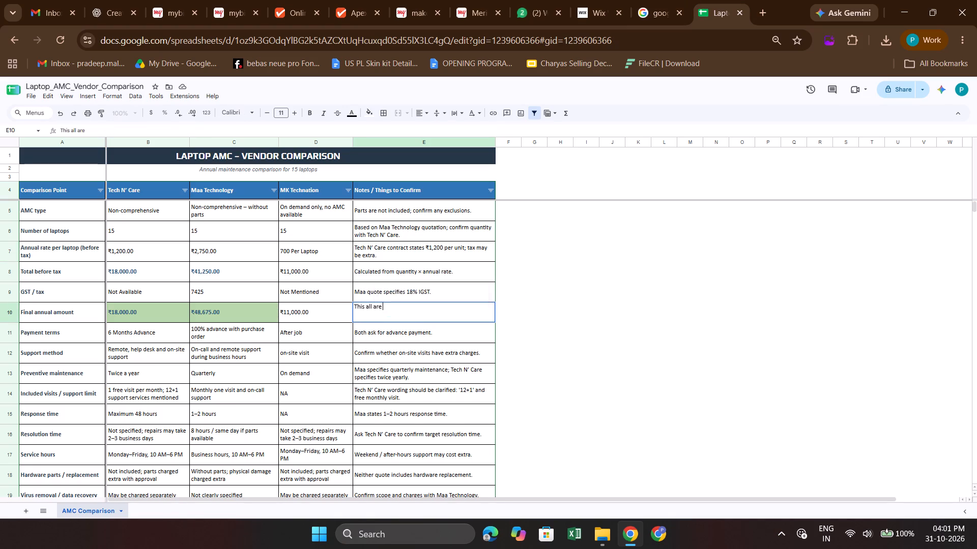
type("final Ammount")
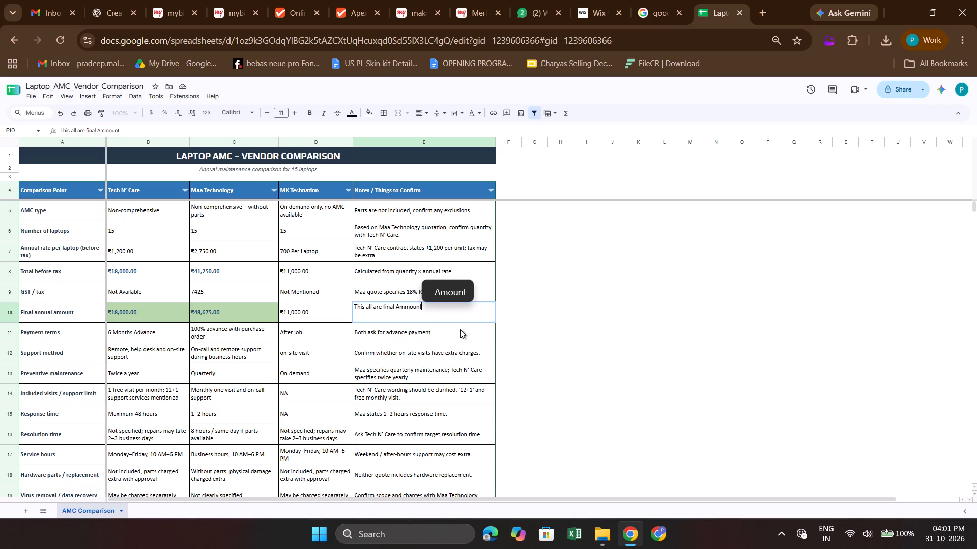
key("ctrl+a")
type("this")
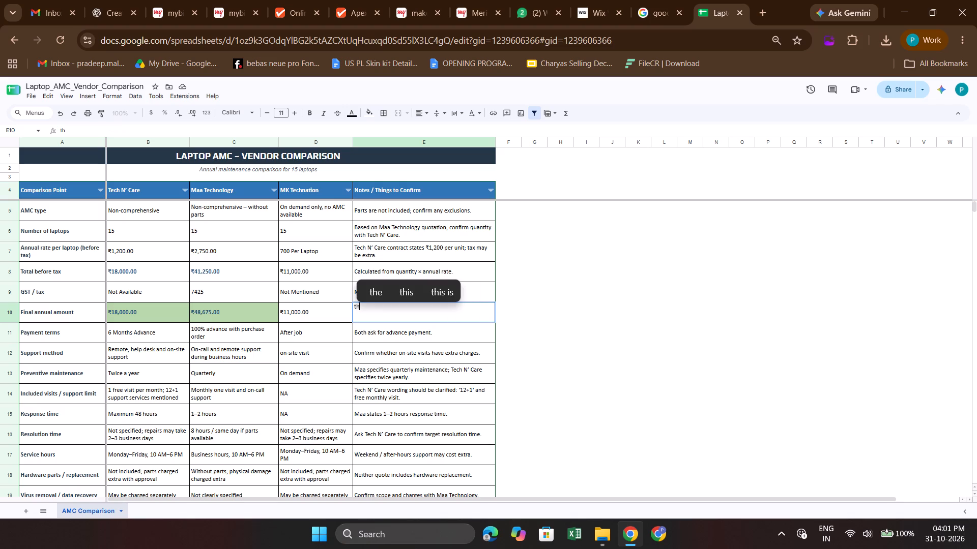
key("space")
type("fina")
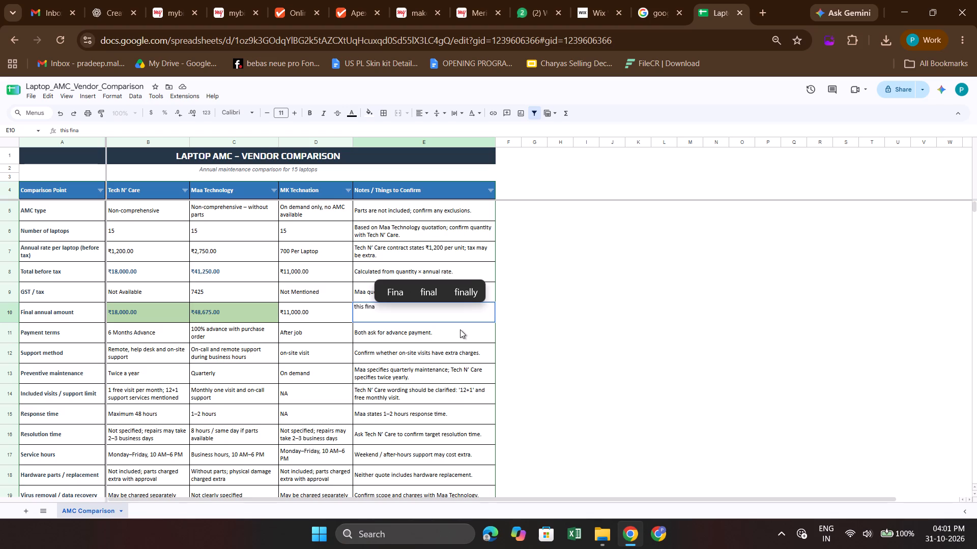
type("la")
key("BackSpace")
key("space")
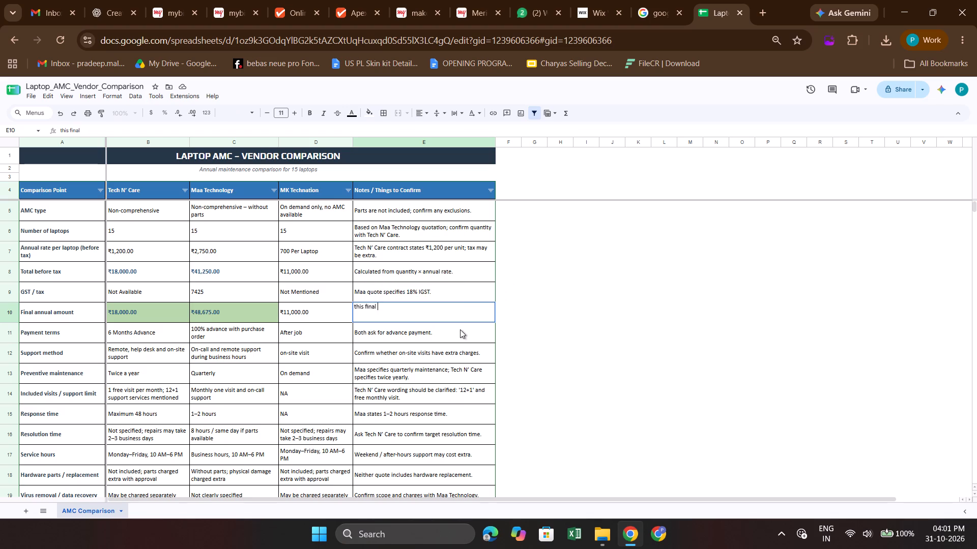
type("ammount base")
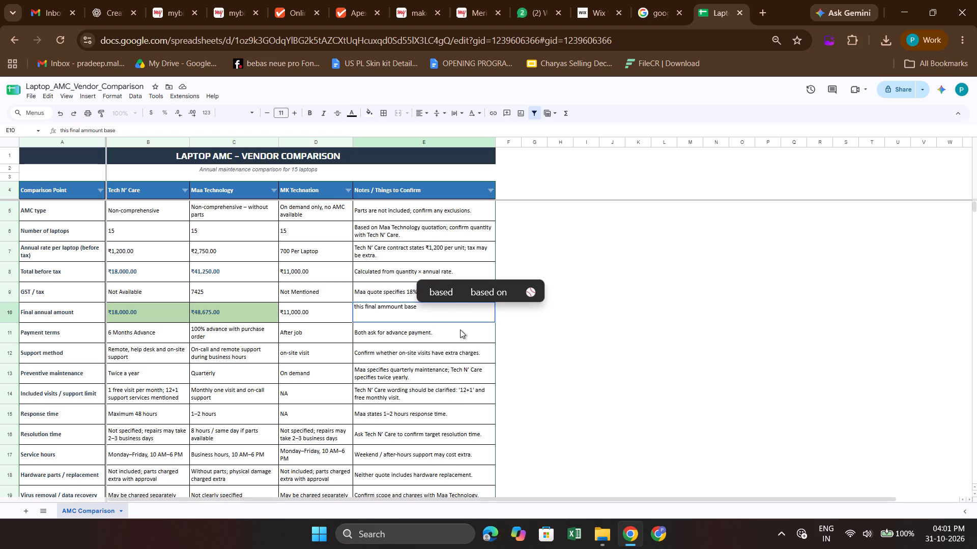
key("space")
type("on")
key("space")
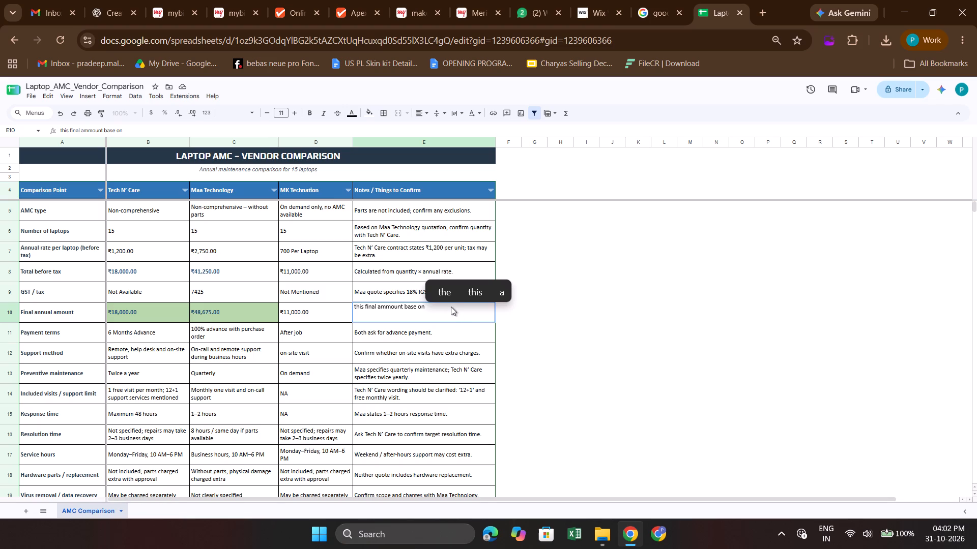
type("Contract")
key("Return")
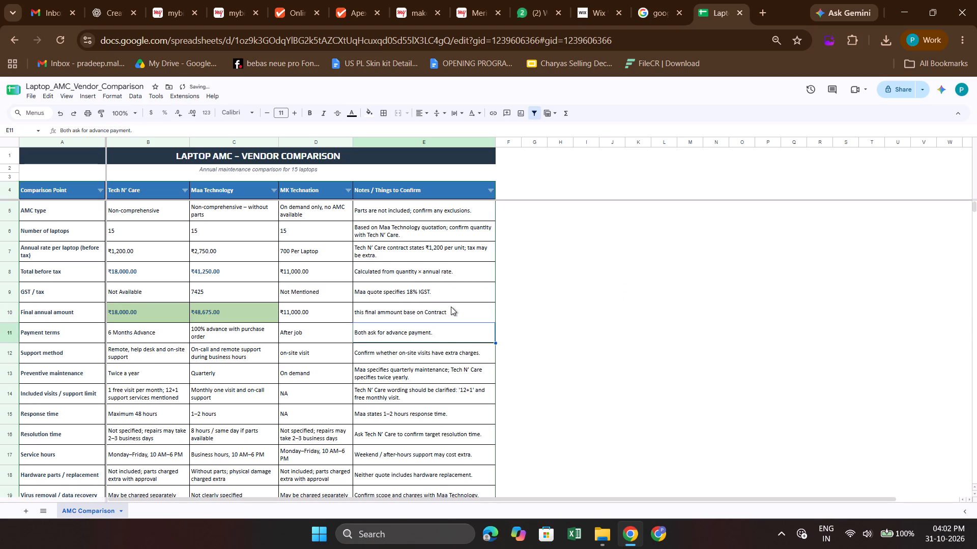
Extend the payment terms note to read "Both ask for advance payment, MK Tech will charge after Job".
scroll(422, 323, "down", 1)
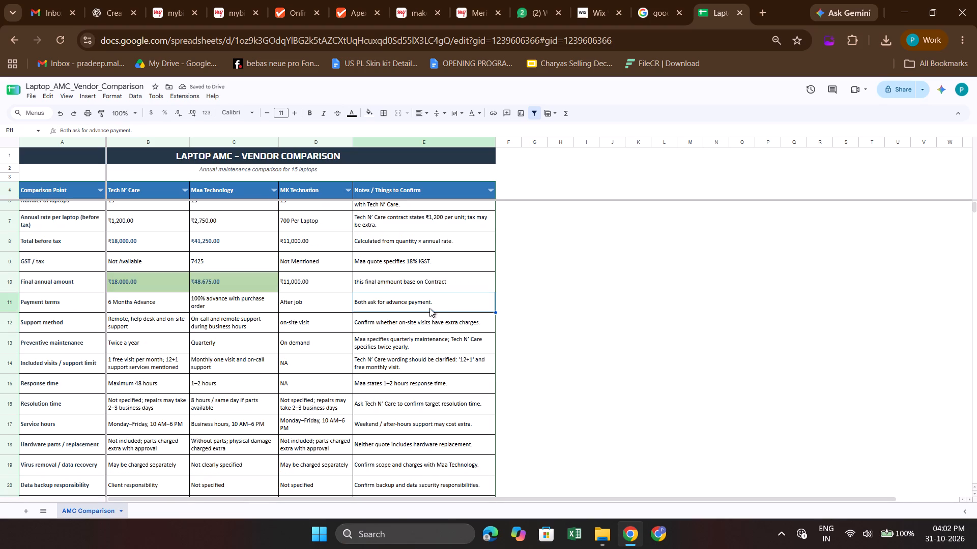
left_click(439, 301)
scroll(414, 334, "down", 2)
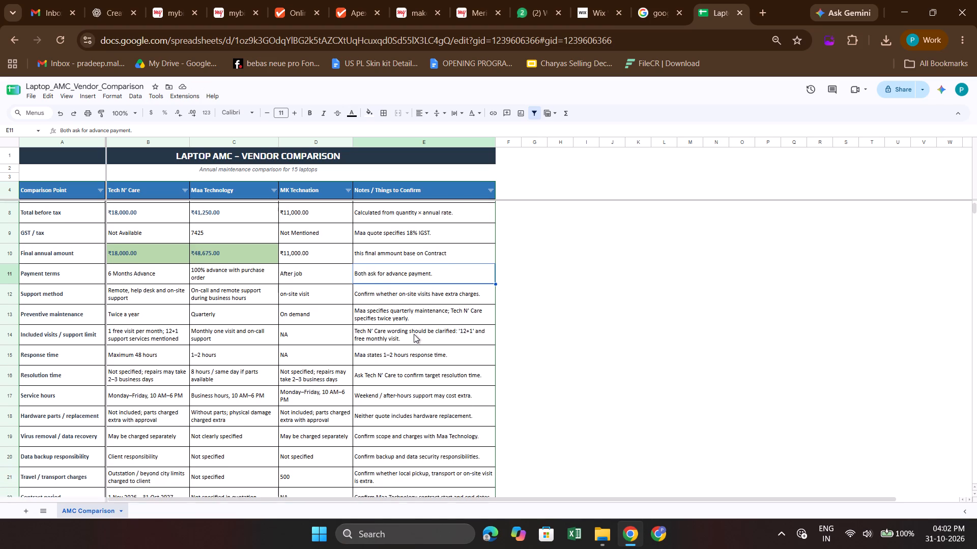
scroll(414, 334, "down", 1)
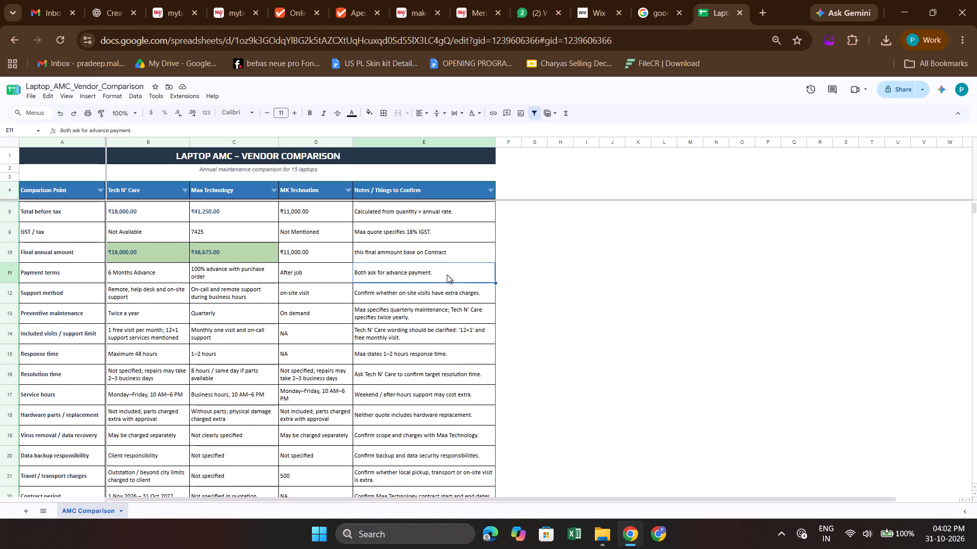
scroll(413, 324, "down", 1)
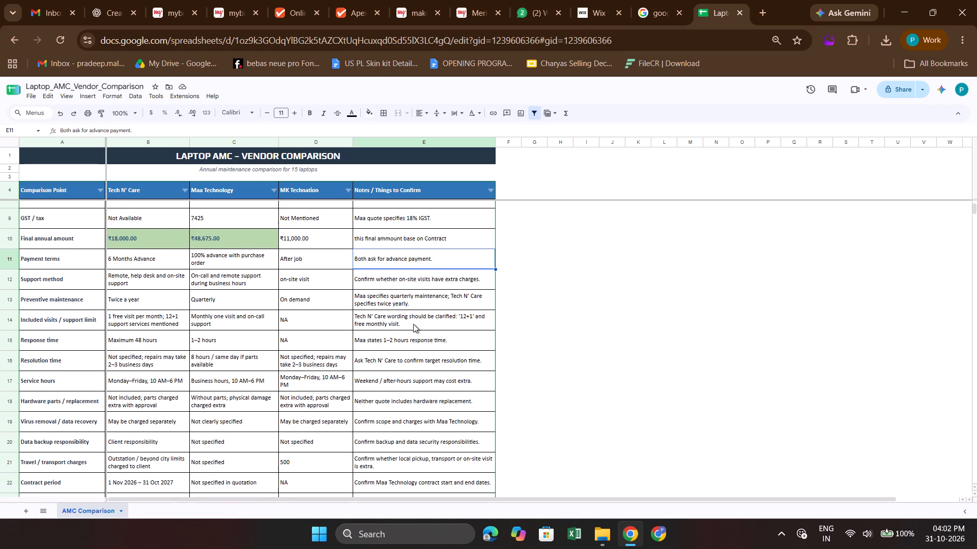
scroll(413, 324, "down", 1)
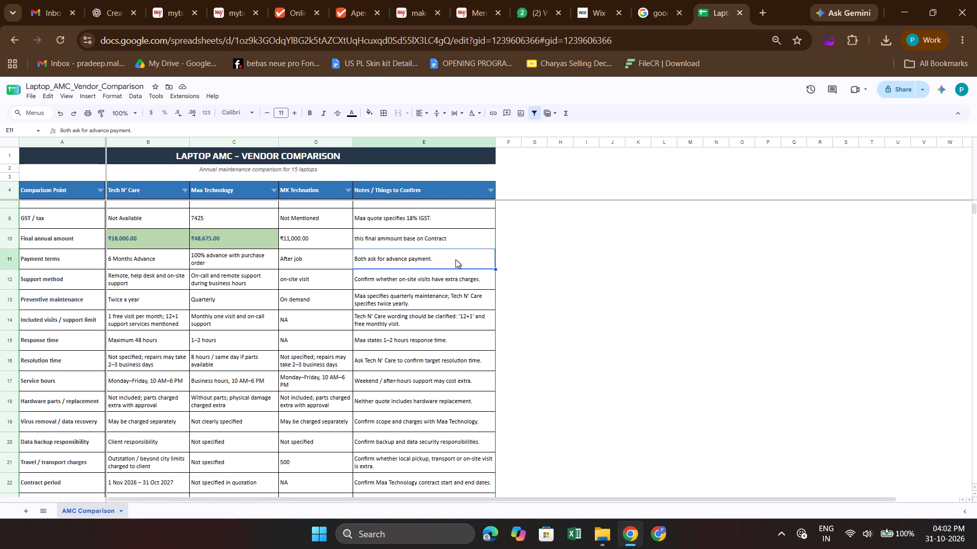
double_click(455, 259)
key("BackSpace")
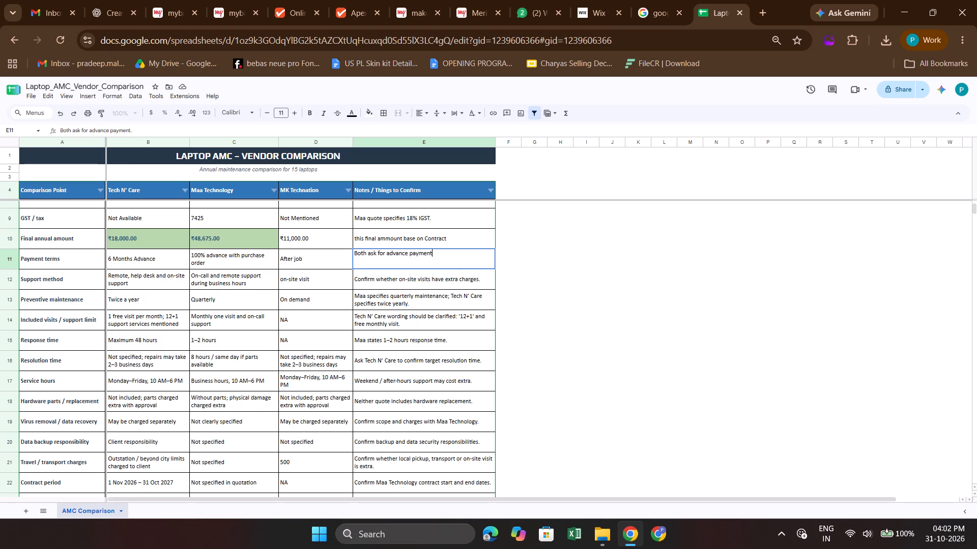
type(", M")
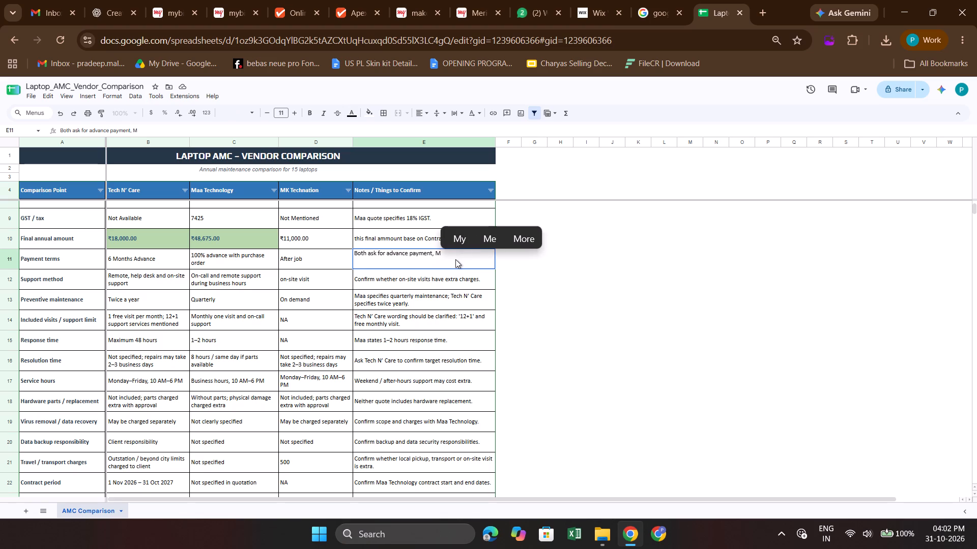
key("shift+k")
key("space")
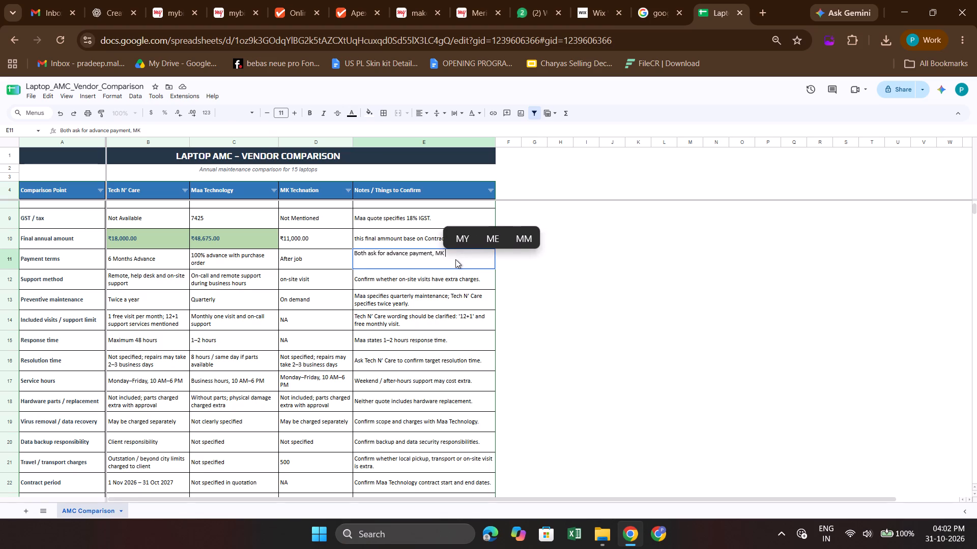
type("Tech")
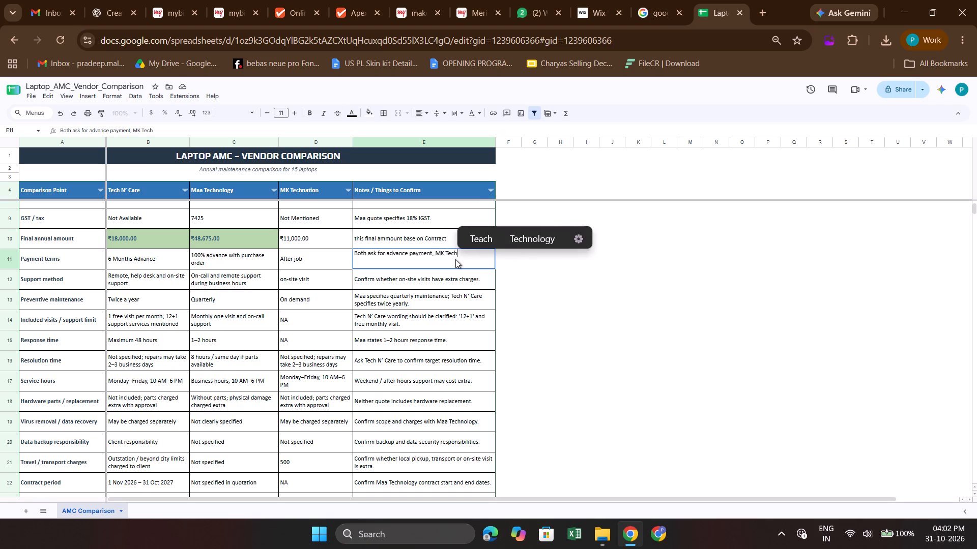
key("space")
type("after")
key("BackSpace")
key("BackSpace")
key("BackSpace")
key("BackSpace")
key("BackSpace")
type("will charge after Job")
key("Return")
Copy the full support method note and translate it into Hindi in the Google Translate browser tab.
scroll(403, 281, "down", 1)
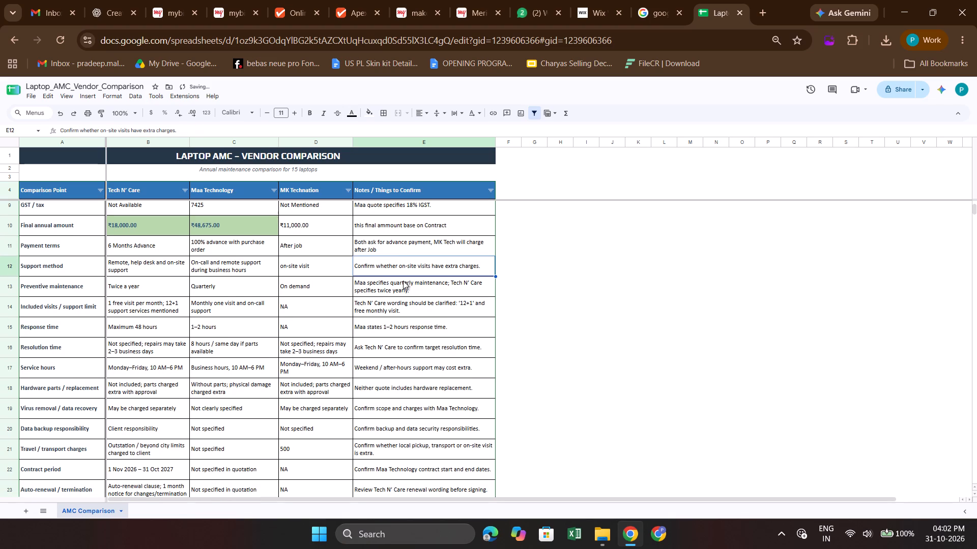
scroll(321, 323, "right", 1)
scroll(321, 323, "down", 1)
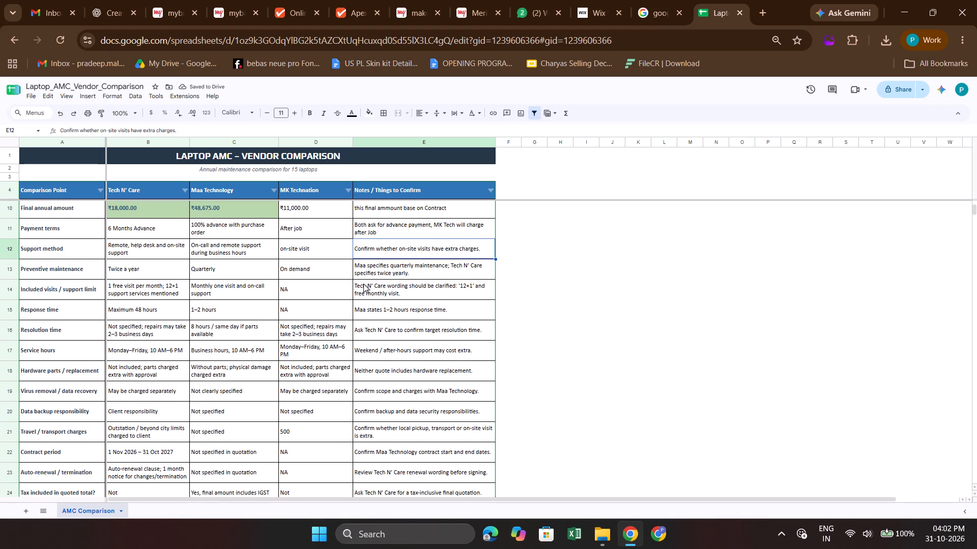
left_click(389, 252)
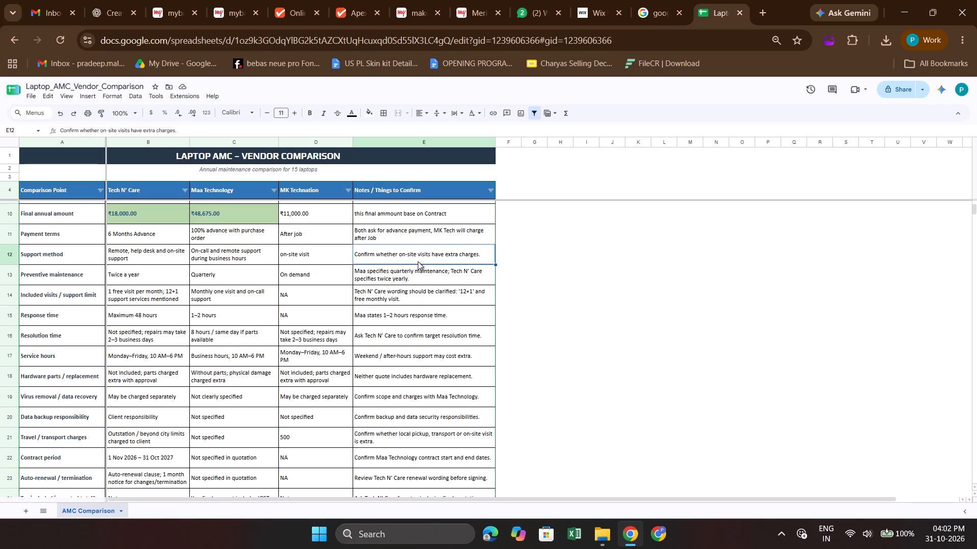
scroll(418, 261, "up", 1)
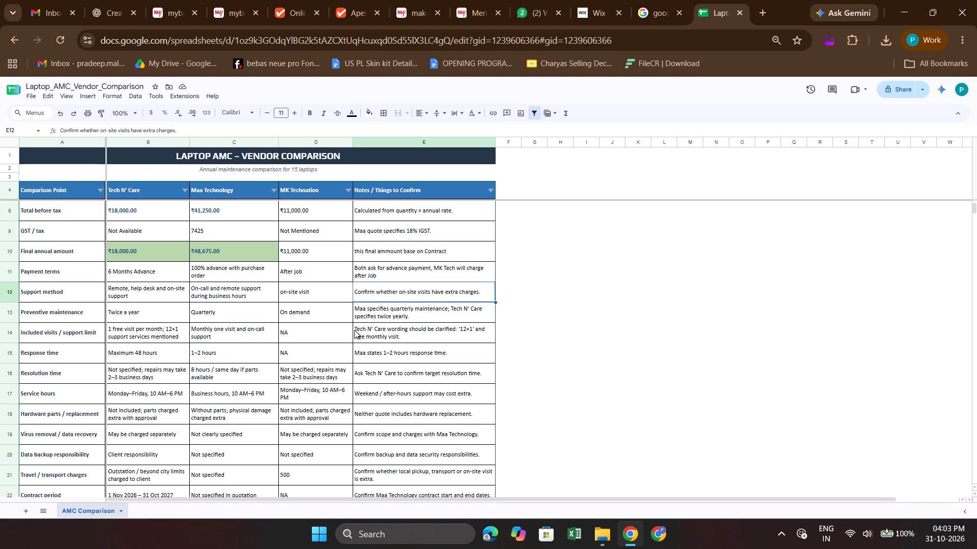
double_click(478, 293)
key("ctrl+a")
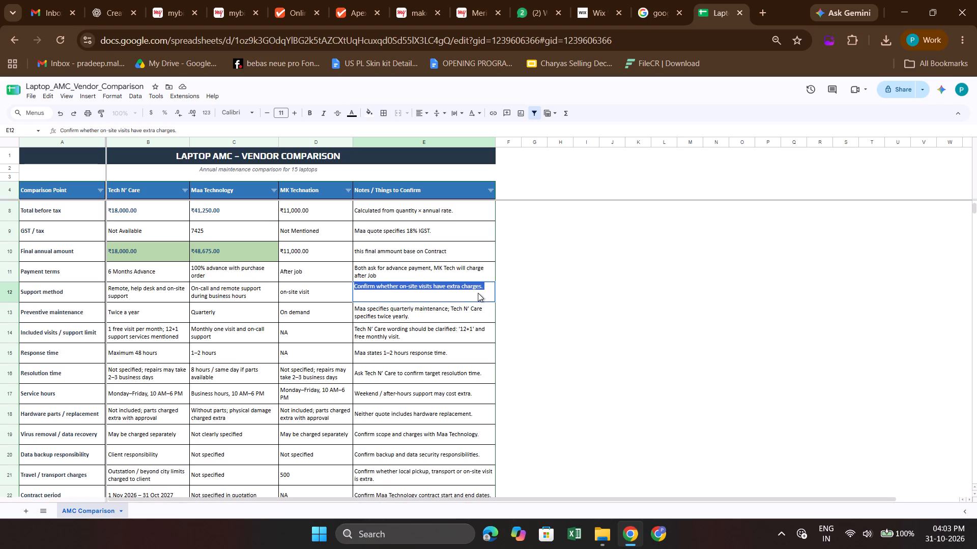
key("ctrl+c")
left_click(663, 1)
key("ctrl+v")
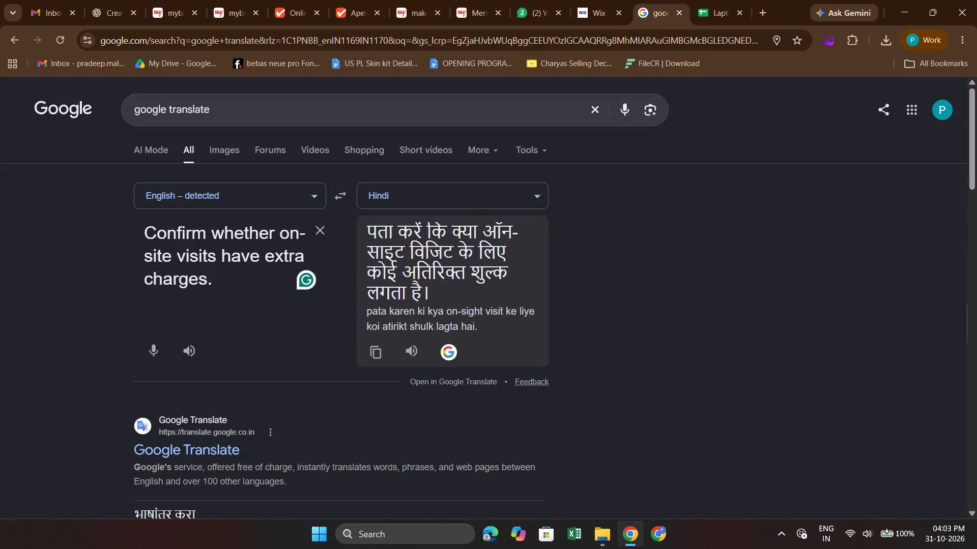
Return to the vendor comparison sheet and clear the note for the support method.
left_click(698, 0)
left_click(578, 264)
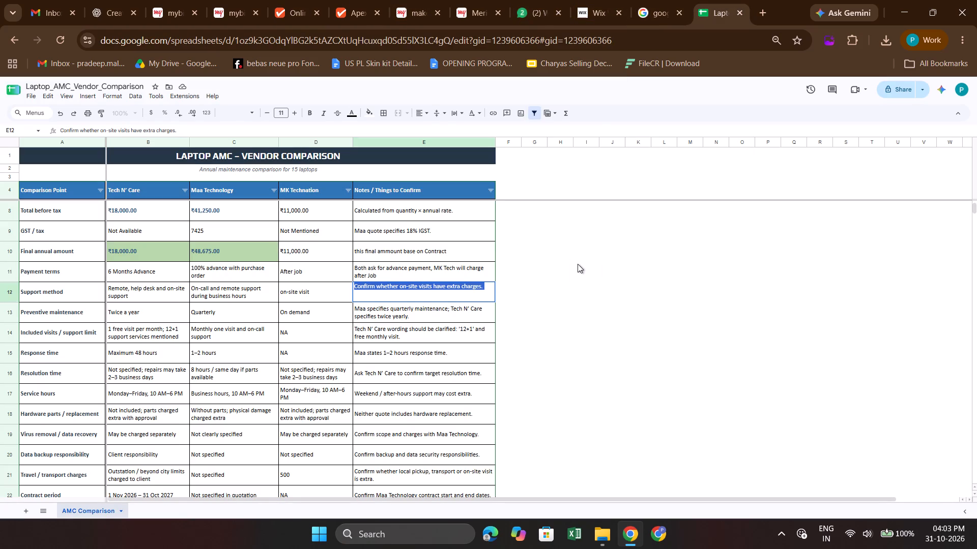
left_click(454, 293)
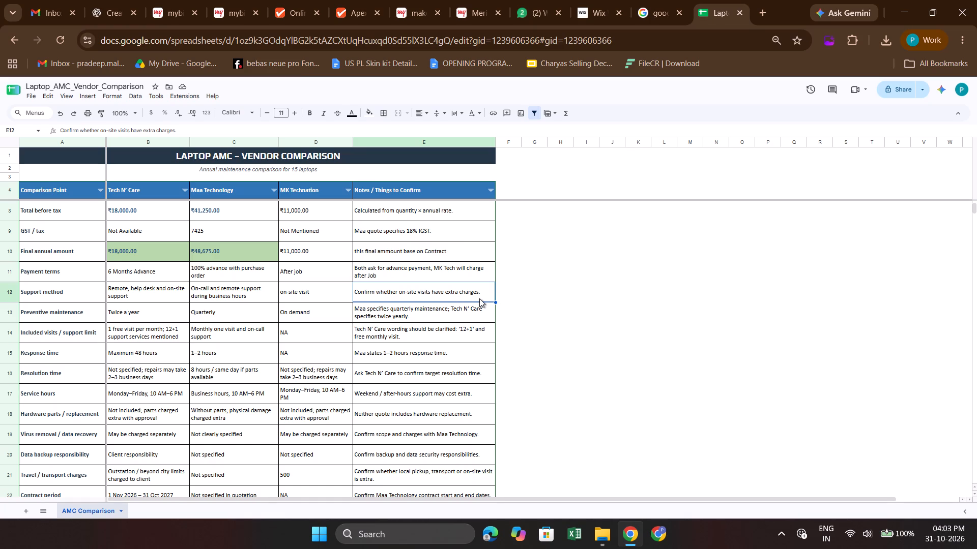
key("BackSpace")
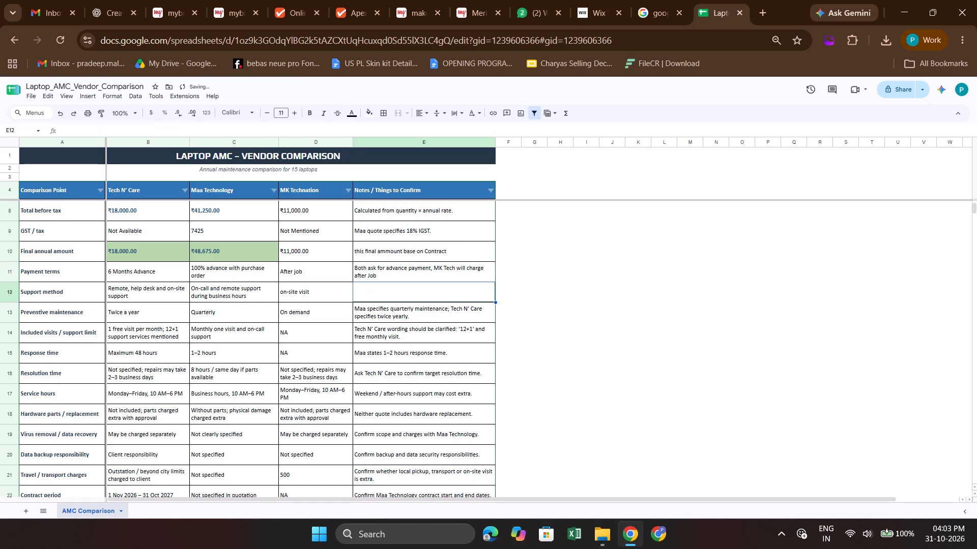
Enter "call and remote support base on given details" as the note for the support method row.
left_click(539, 308)
scroll(466, 342, "down", 1)
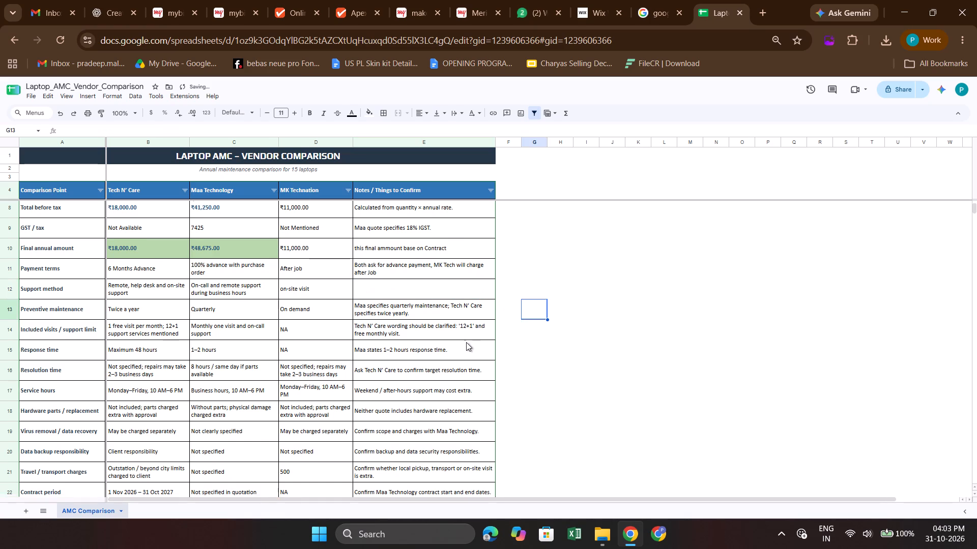
scroll(466, 342, "down", 1)
scroll(410, 349, "up", 1)
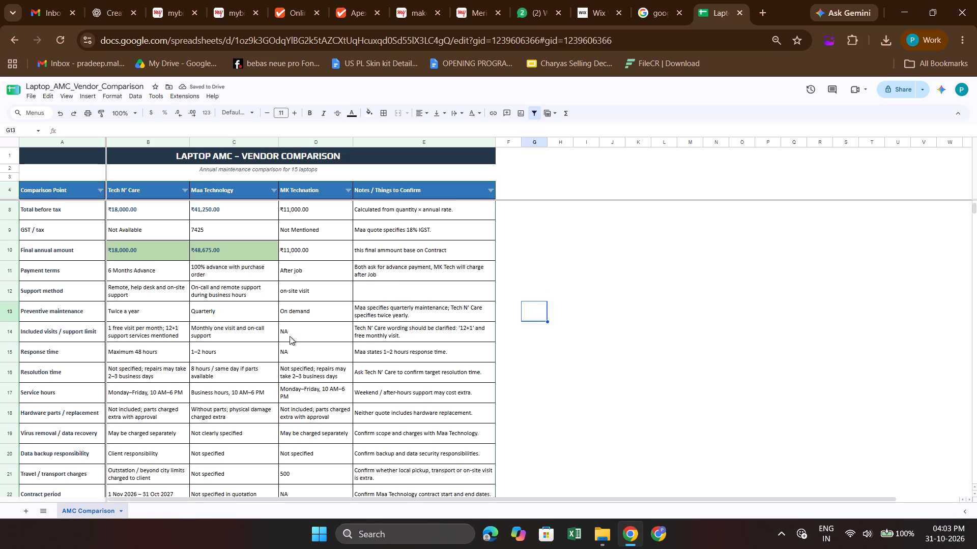
scroll(290, 336, "down", 1)
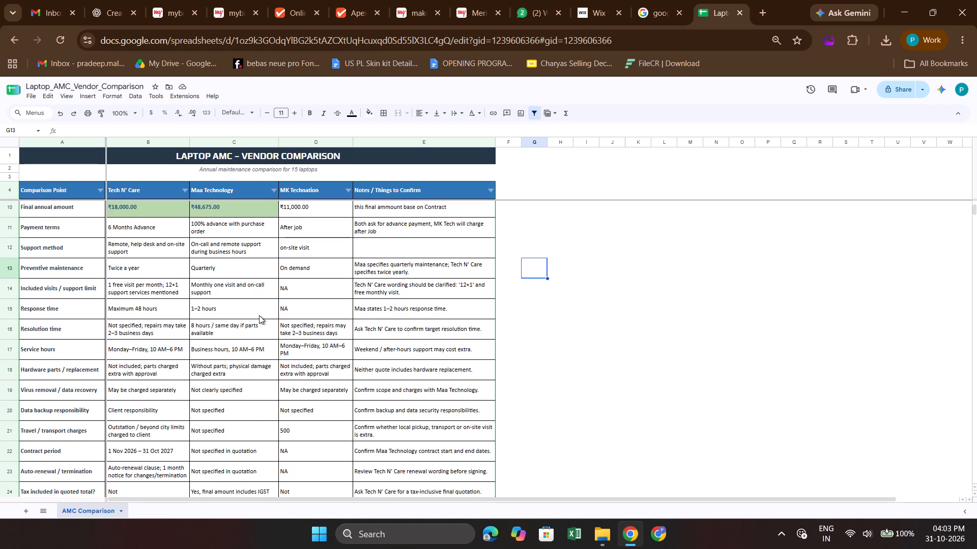
left_click(380, 245)
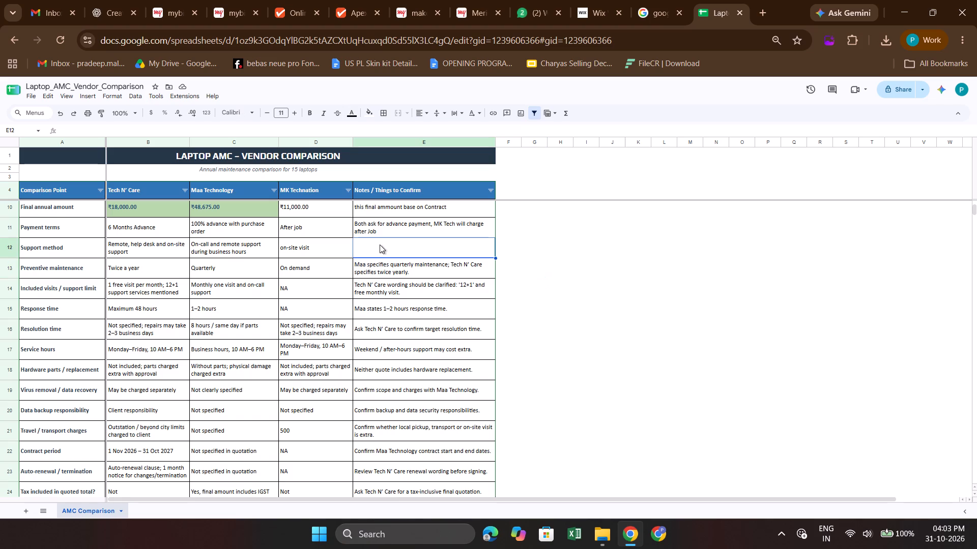
type("Call and Remort supo")
key("BackSpace")
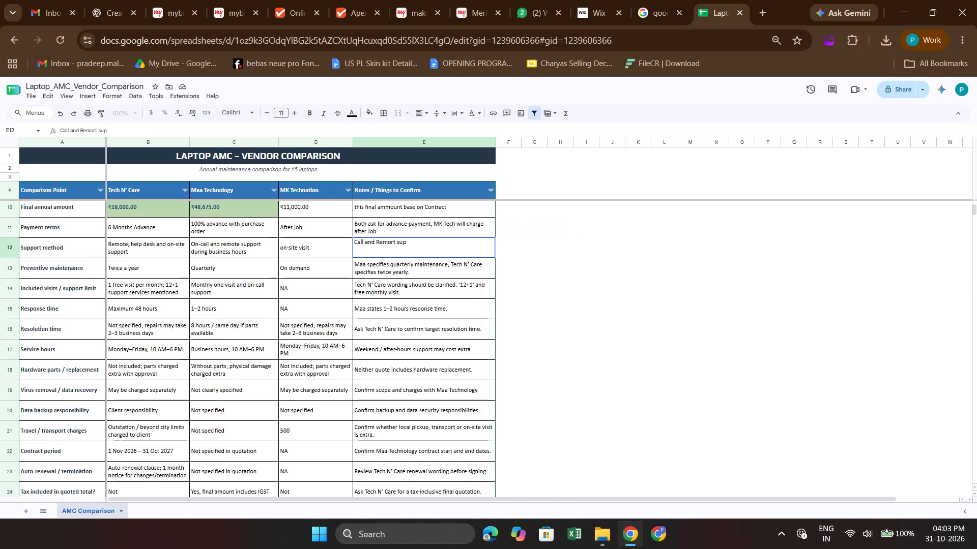
key("ctrl+a")
key("BackSpace")
type("Rs")
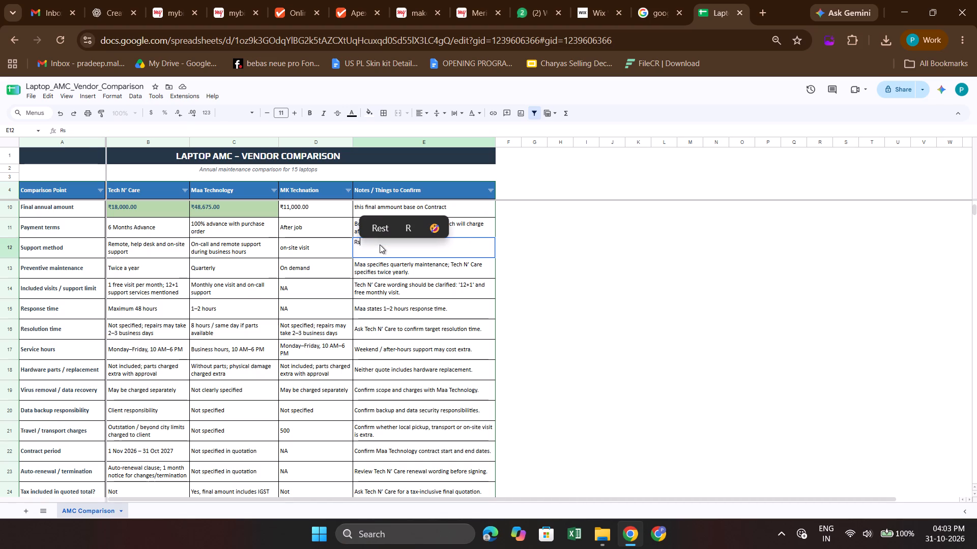
key("BackSpace")
key("BackSpace")
key("BackSpace")
key("BackSpace")
type("call and rem")
type("ote")
key("space")
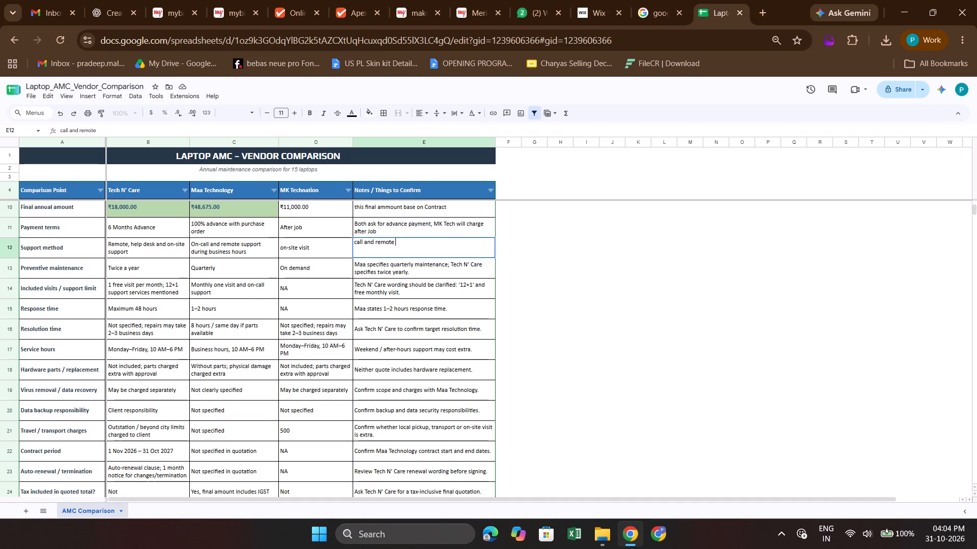
type("sup")
type("port bas eon contract")
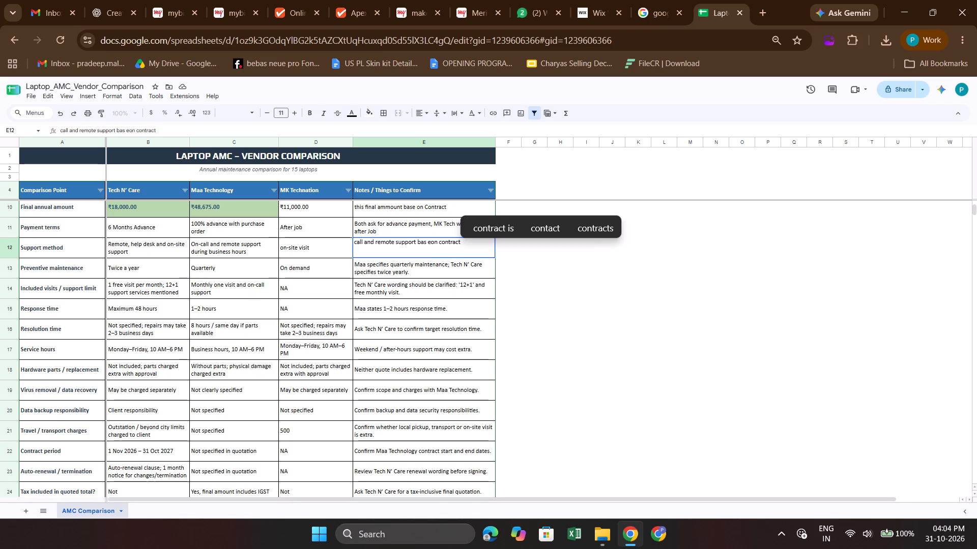
key("BackSpace")
key("BackSpace")
key("BackSpace")
key("BackSpace")
key("BackSpace")
key("BackSpace")
key("BackSpace")
key("BackSpace")
key("BackSpace")
key("BackSpace")
key("BackSpace")
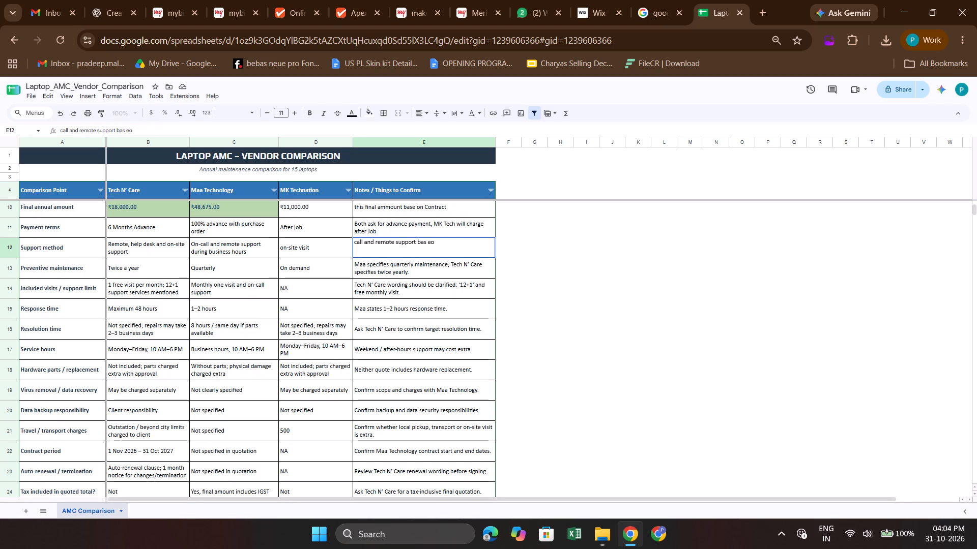
key("BackSpace")
key("BackSpace")
type("e on given details")
key("Return")
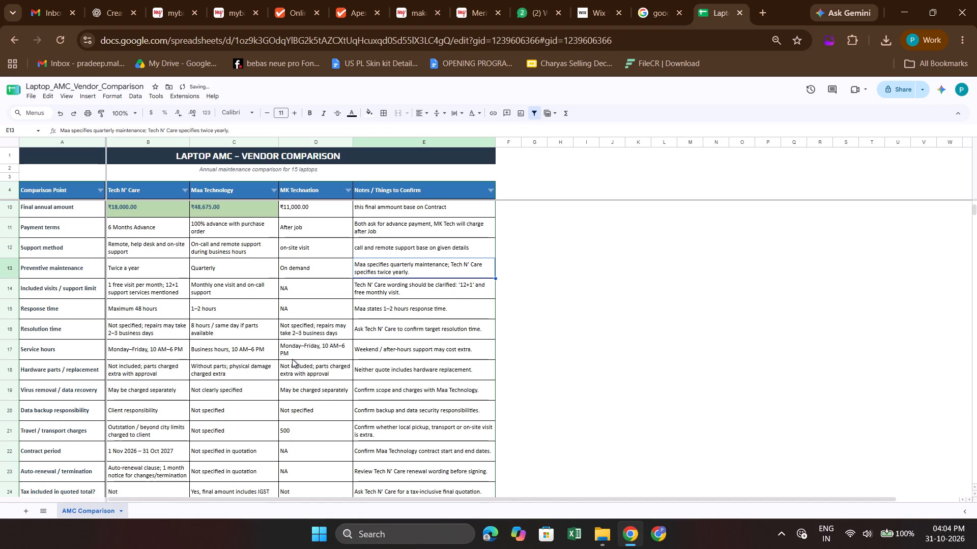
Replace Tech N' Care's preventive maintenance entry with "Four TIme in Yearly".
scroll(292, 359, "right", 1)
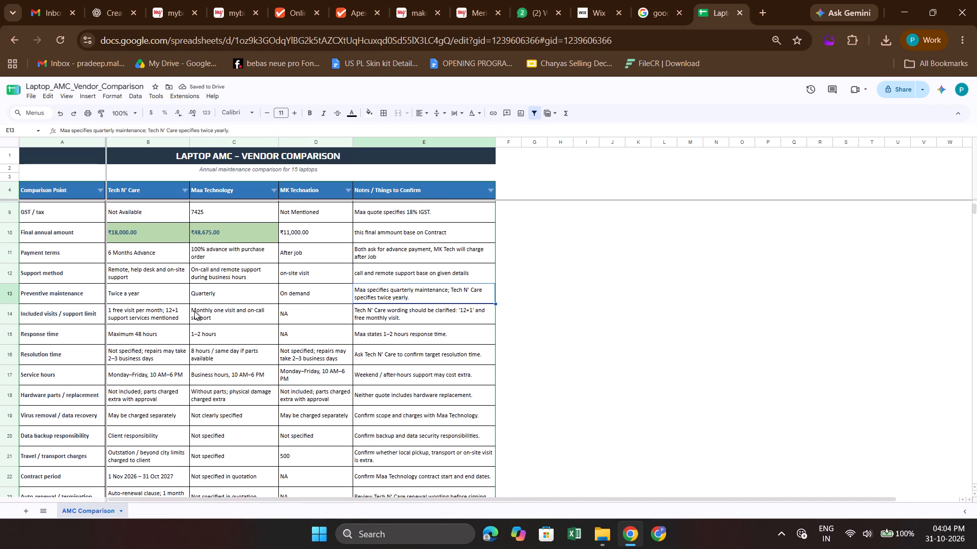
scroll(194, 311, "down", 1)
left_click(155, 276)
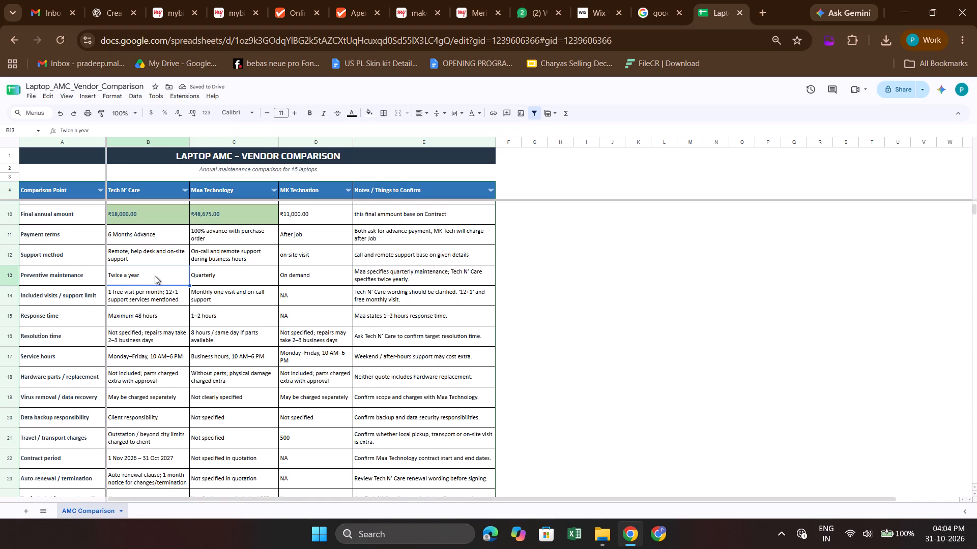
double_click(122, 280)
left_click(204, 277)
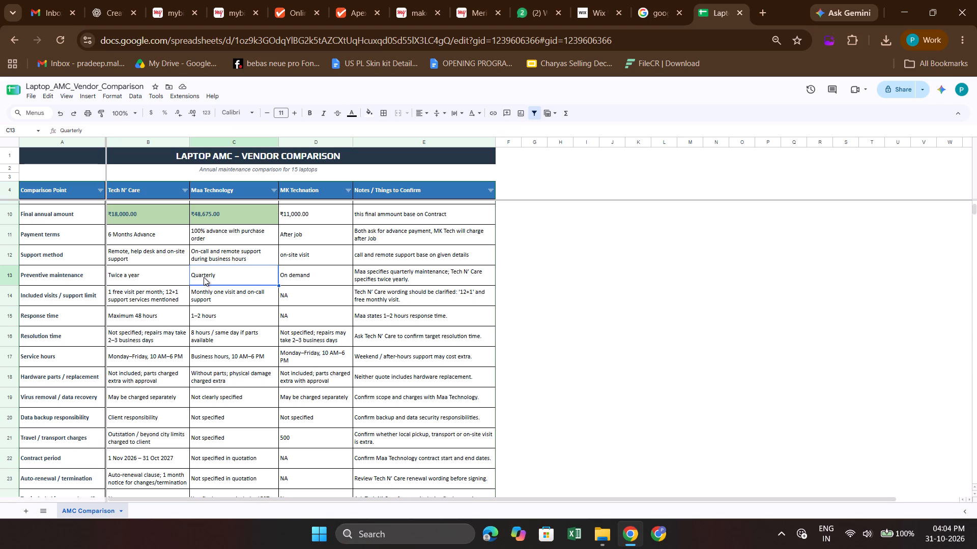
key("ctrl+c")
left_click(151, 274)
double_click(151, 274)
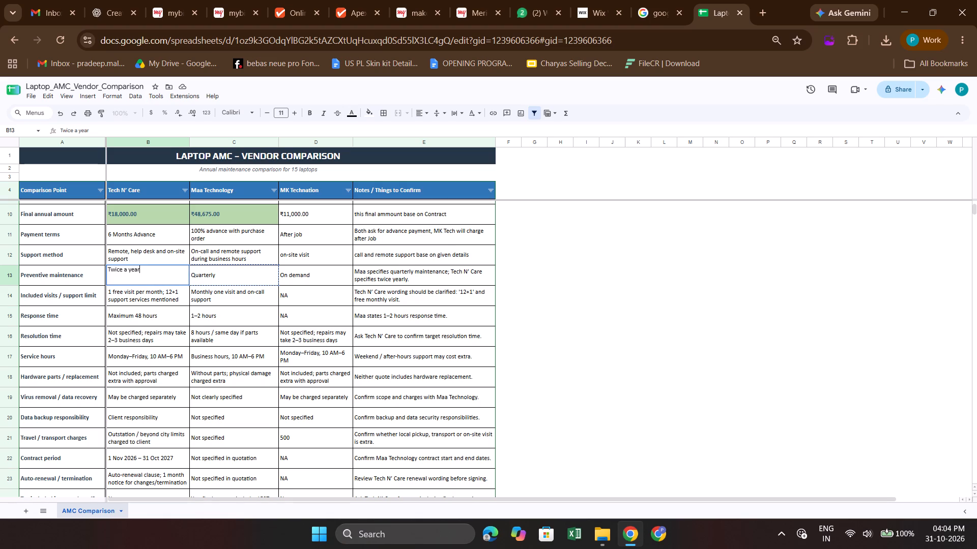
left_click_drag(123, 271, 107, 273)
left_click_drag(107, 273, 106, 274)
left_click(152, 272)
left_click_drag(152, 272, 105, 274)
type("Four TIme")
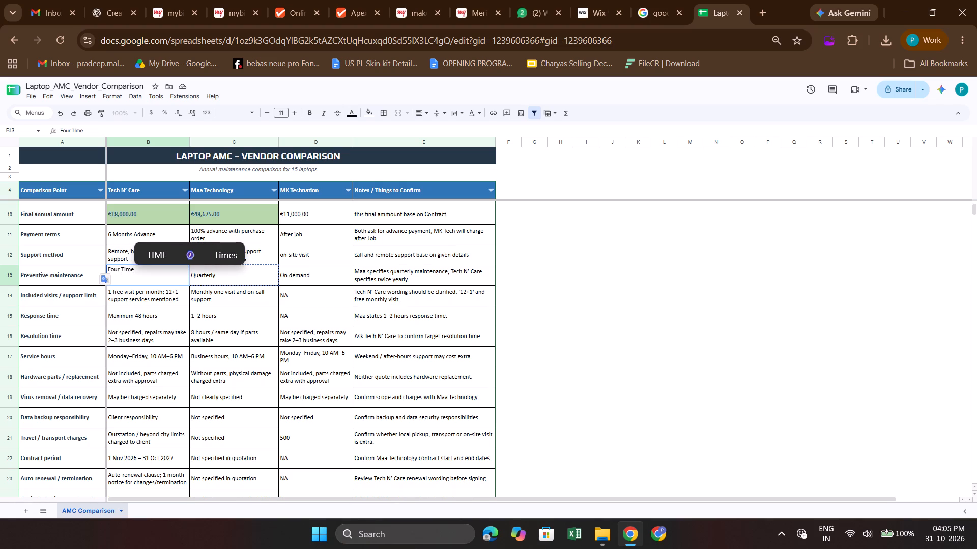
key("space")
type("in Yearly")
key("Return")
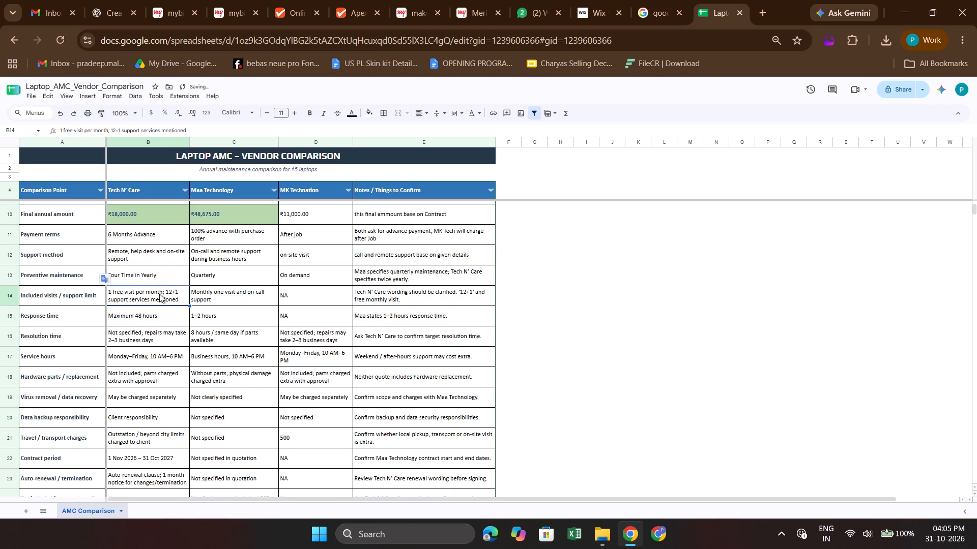
In the Google Translate tab, translate "four time in yearly" into Hindi, swap the languages, and copy the English wording.
scroll(196, 309, "down", 1)
left_click(159, 298)
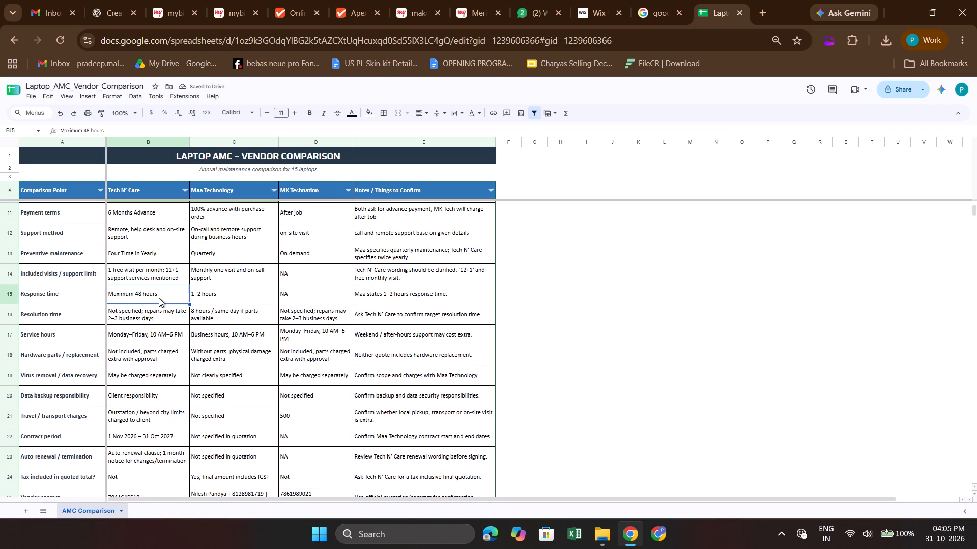
scroll(159, 298, "down", 1)
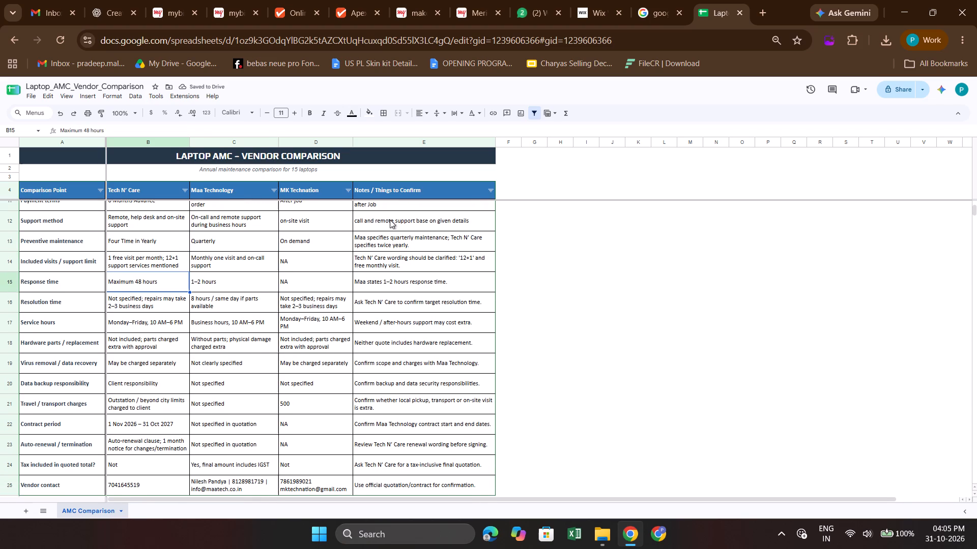
left_click(665, 5)
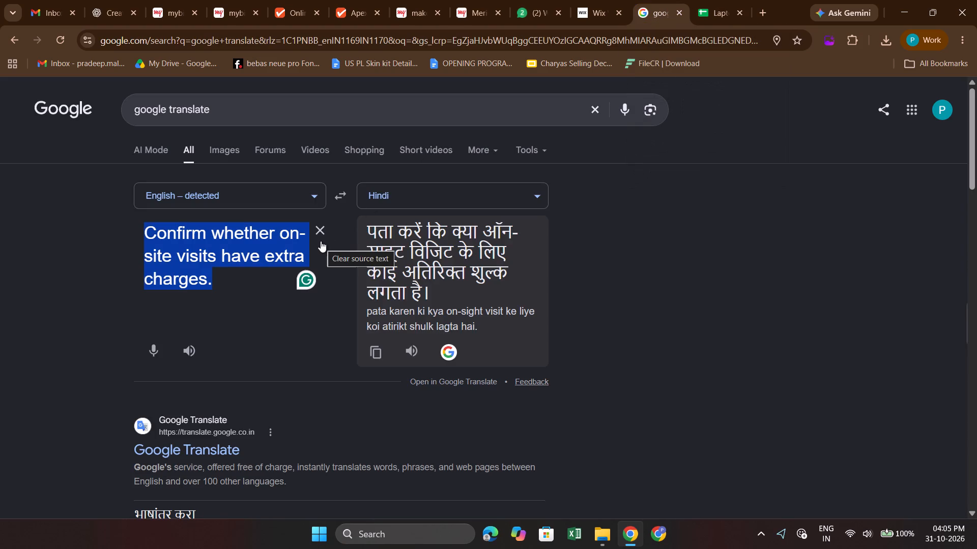
type("four time in yearly")
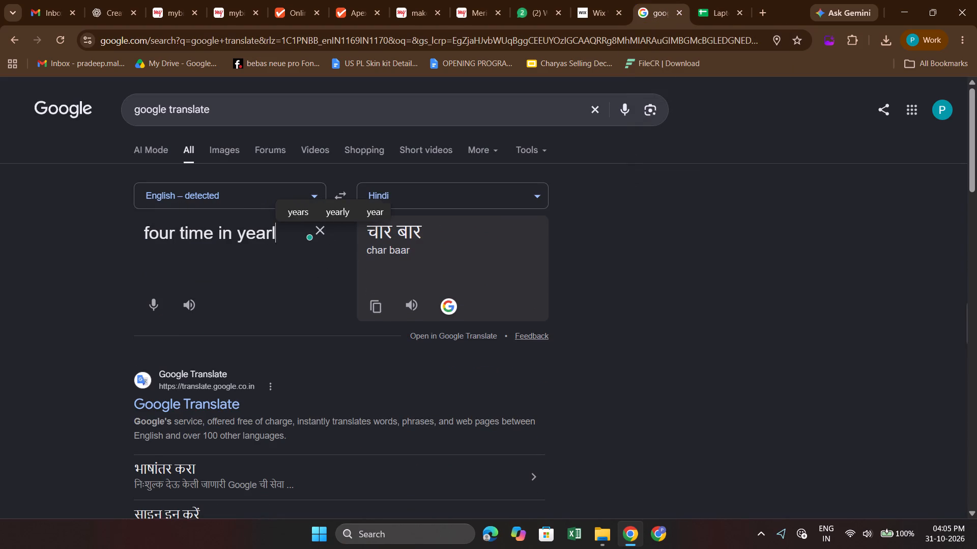
left_click(339, 196)
left_click(376, 166)
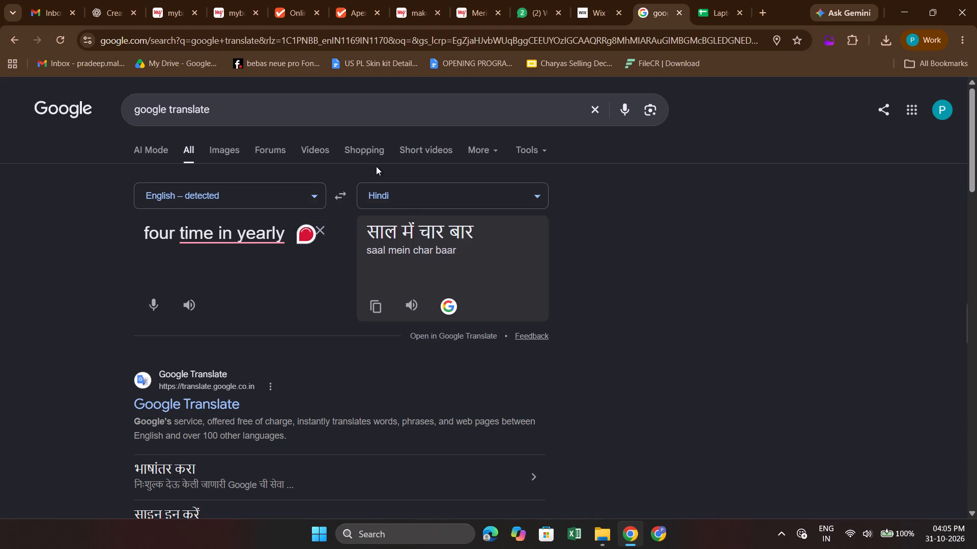
left_click(340, 193)
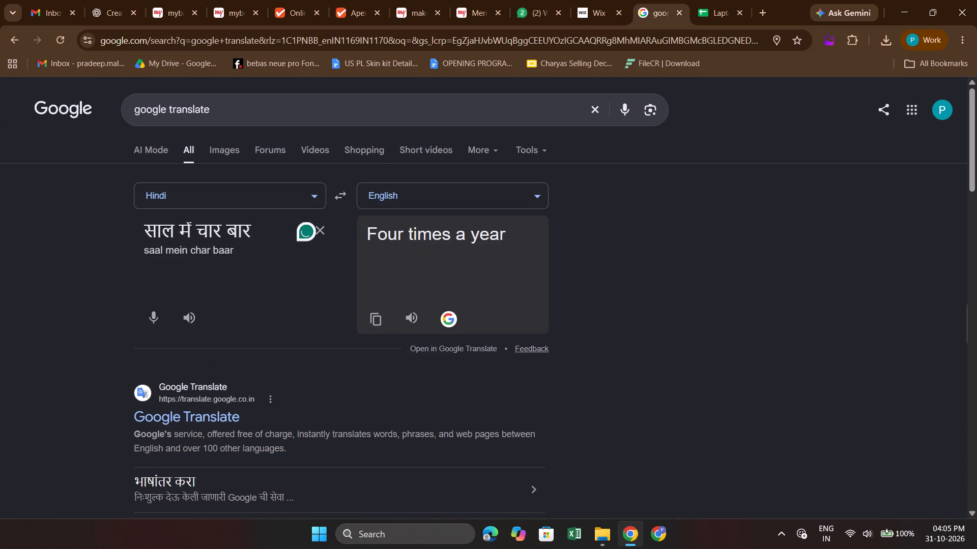
left_click_drag(502, 233, 361, 237)
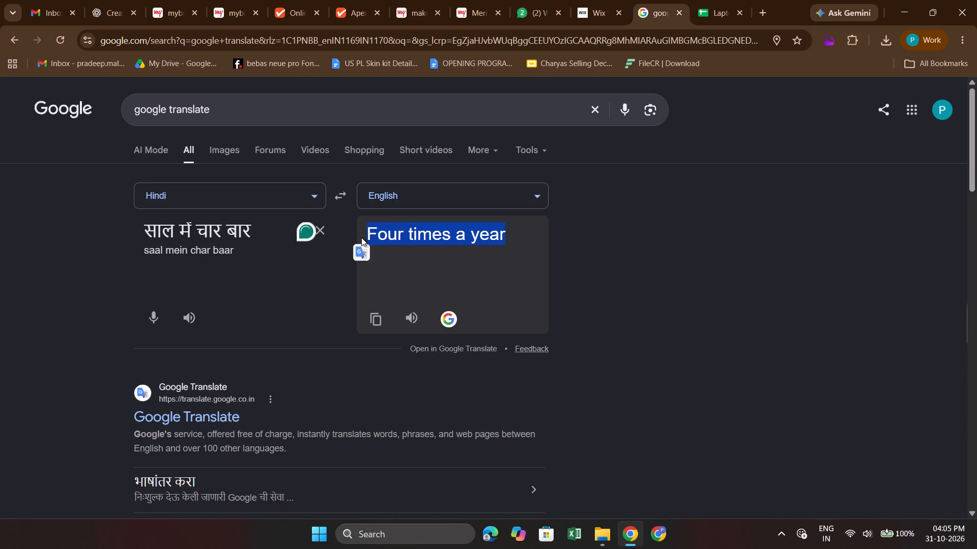
key("ctrl+c")
key("ctrl+c")
key("ctrl+c")
key("ctrl+c")
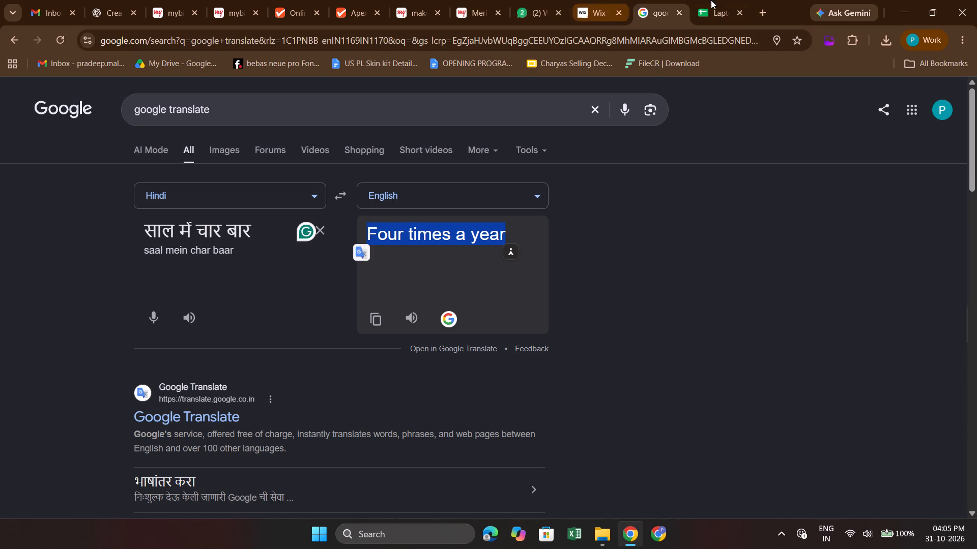
Back in the vendor comparison sheet, replace Tech N' Care's preventive maintenance entry with the copied "Four times a year".
left_click(711, 0)
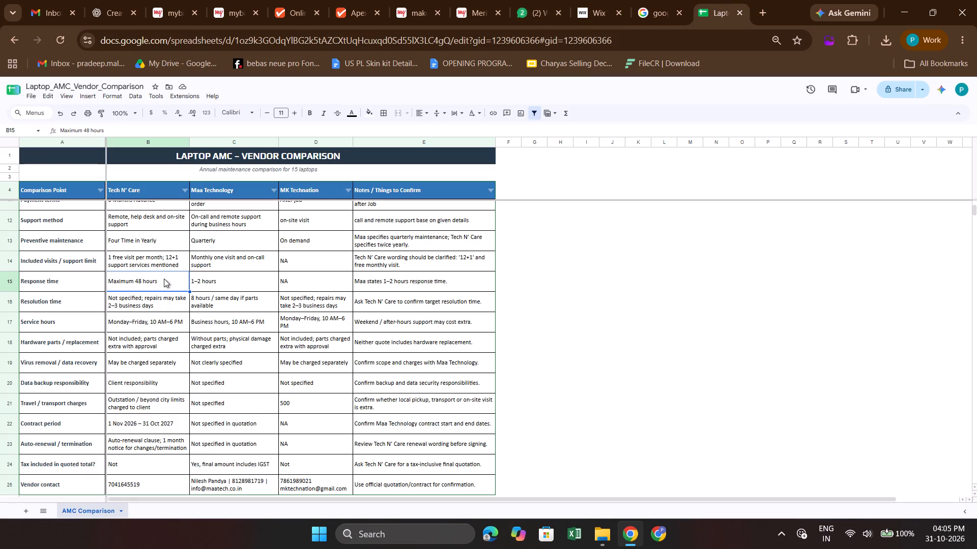
double_click(164, 238)
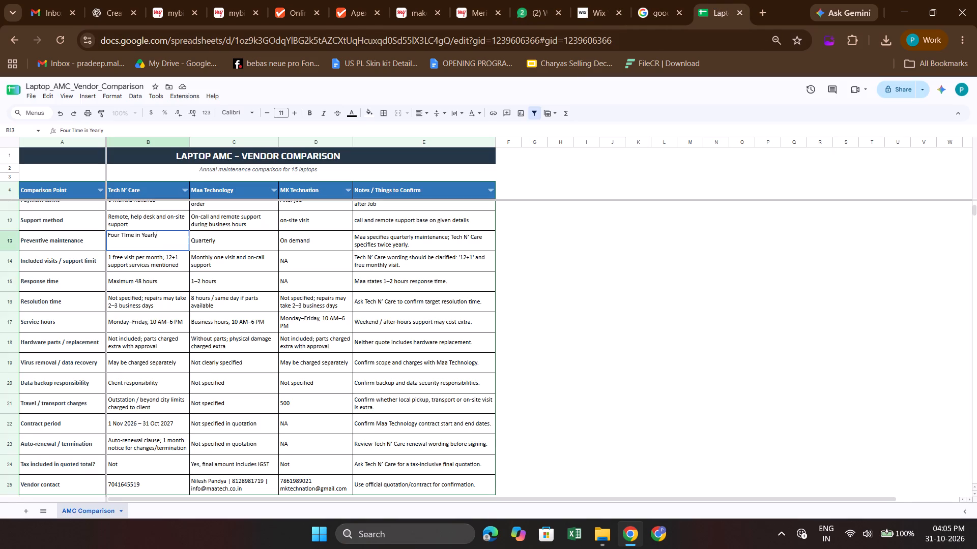
key("ctrl+a")
key("ctrl+v")
left_click(258, 241)
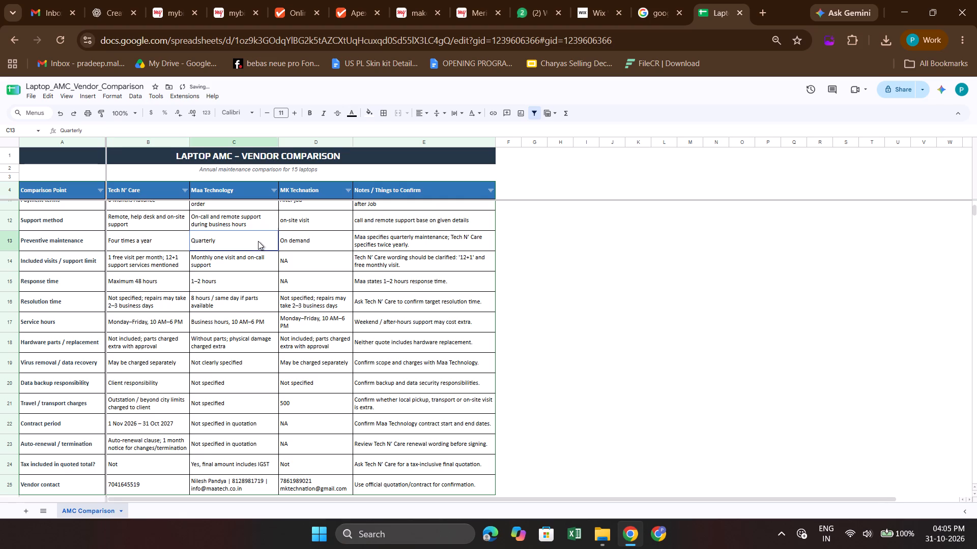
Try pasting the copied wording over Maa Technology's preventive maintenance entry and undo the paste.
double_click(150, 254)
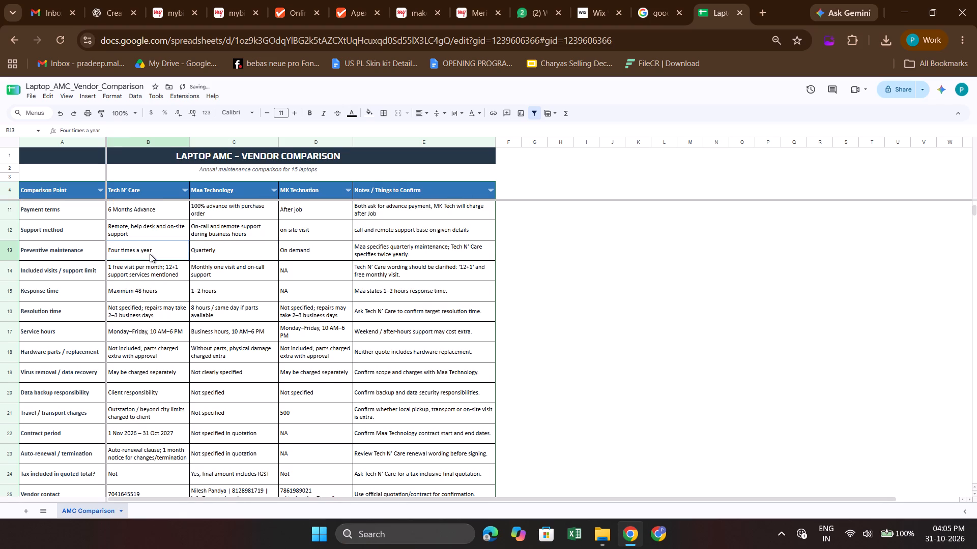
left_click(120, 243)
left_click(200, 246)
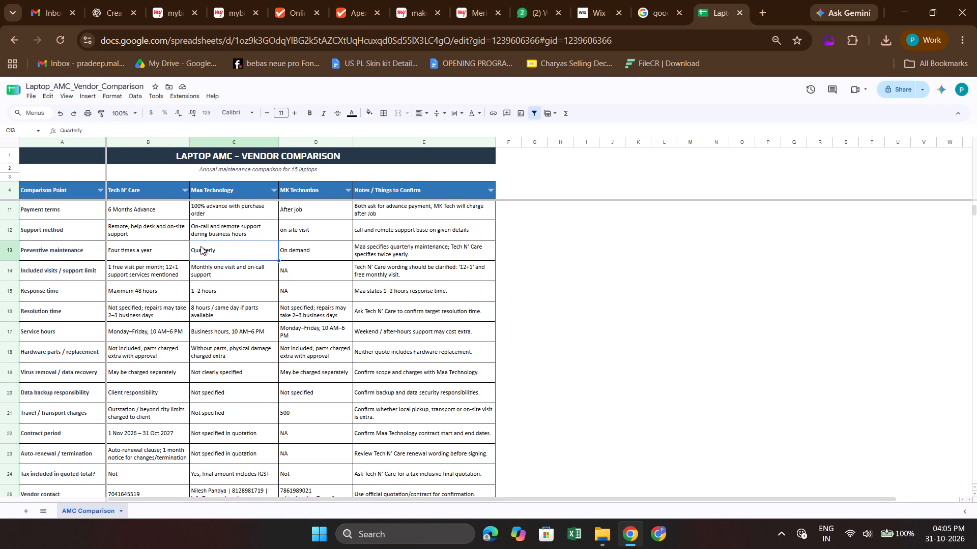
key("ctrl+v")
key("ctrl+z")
Copy Maa Technology's preventive maintenance entry "Quarterly" over Tech N' Care's entry in the same row.
left_click(224, 256)
key("ctrl+c")
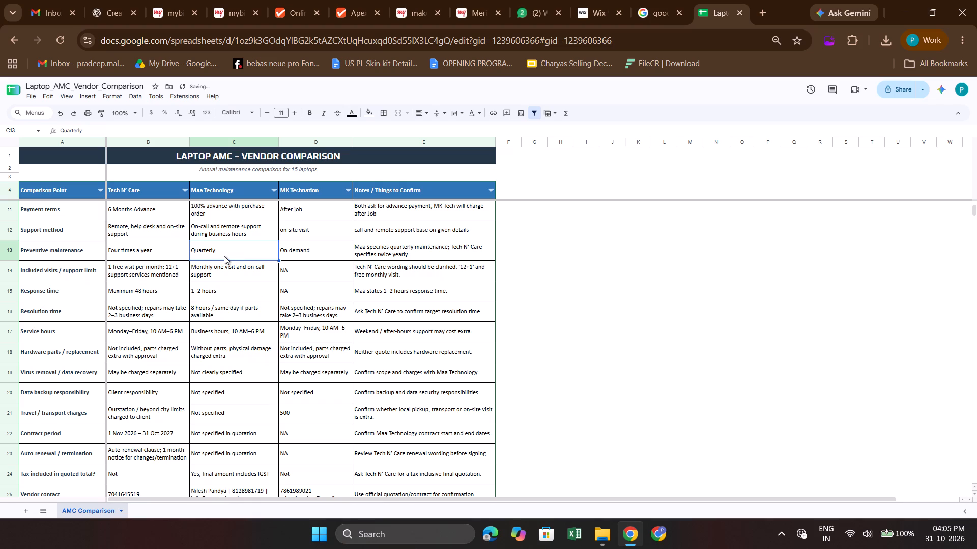
left_click(152, 248)
key("ctrl+v")
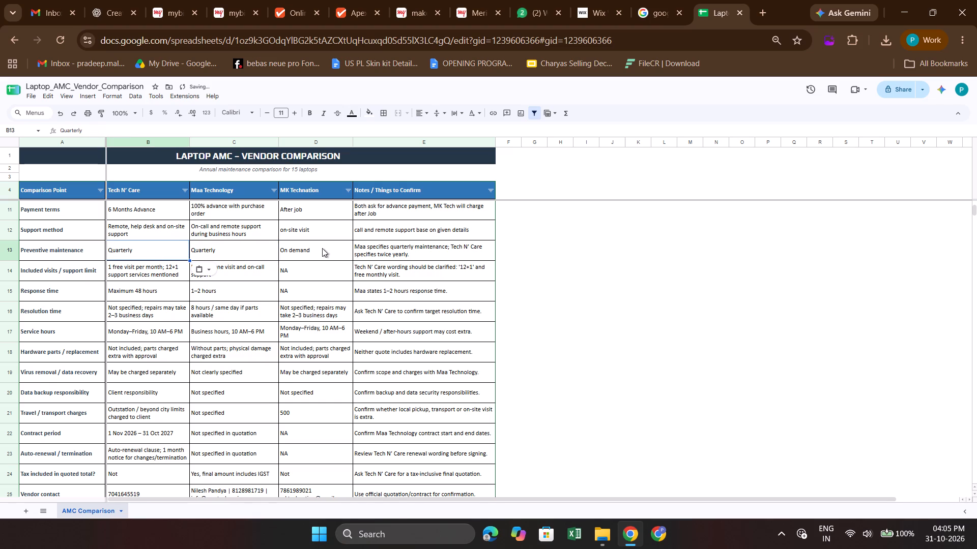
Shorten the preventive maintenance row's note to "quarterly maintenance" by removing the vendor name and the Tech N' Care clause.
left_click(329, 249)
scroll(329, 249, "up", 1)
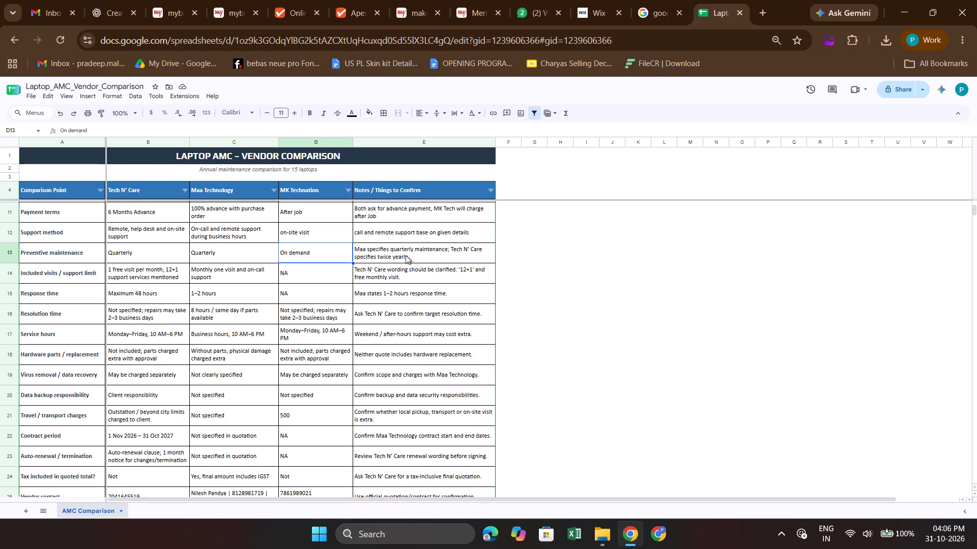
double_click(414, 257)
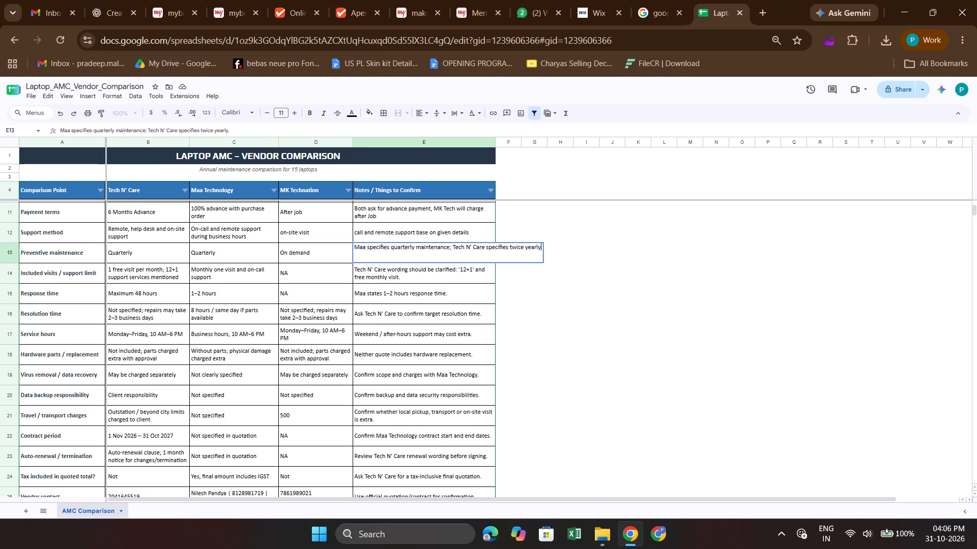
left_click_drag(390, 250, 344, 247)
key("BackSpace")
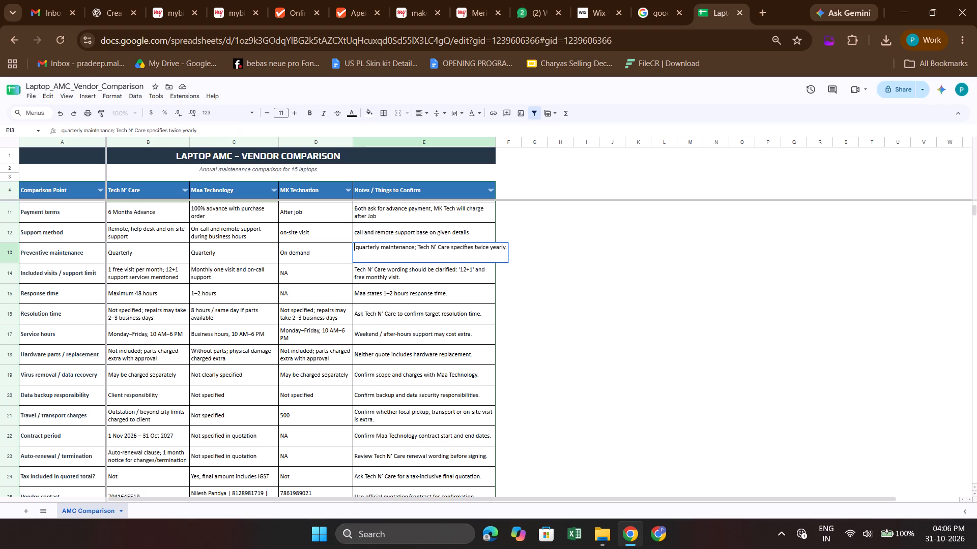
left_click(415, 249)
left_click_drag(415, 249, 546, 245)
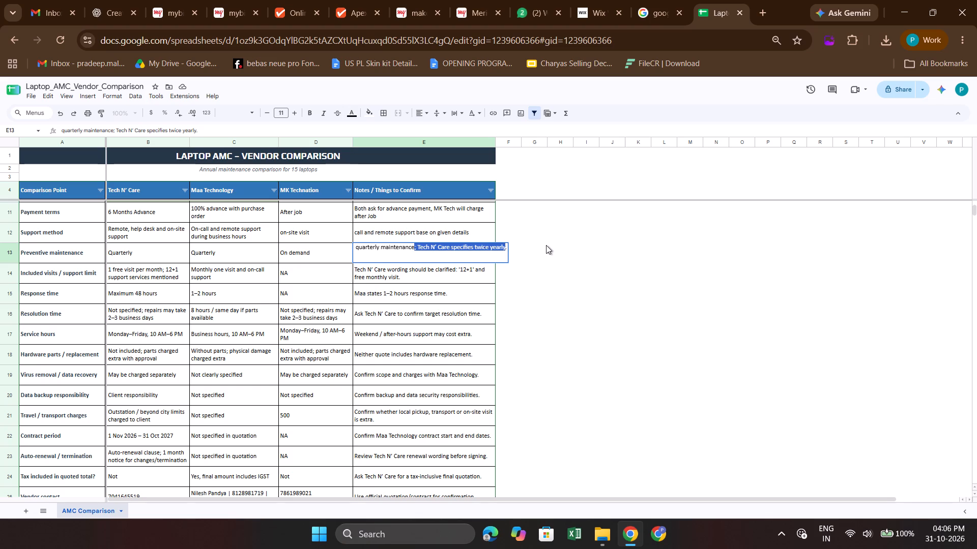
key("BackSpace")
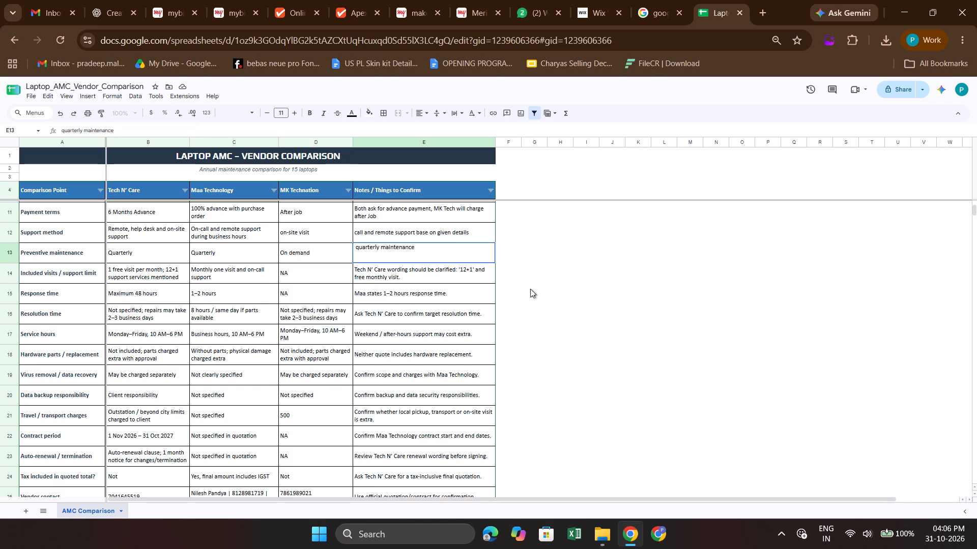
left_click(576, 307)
In Tech N' Care's preventive maintenance entry, insert "checkup in evenry month and servising" before "Quarterly".
scroll(576, 307, "up", 1)
scroll(381, 410, "down", 1)
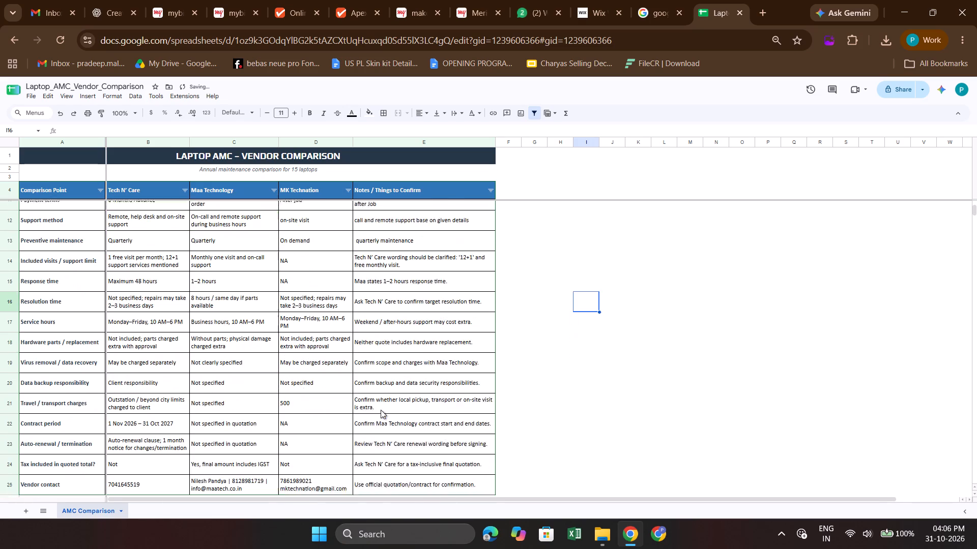
scroll(381, 410, "down", 1)
scroll(393, 296, "down", 1)
scroll(356, 326, "right", 1)
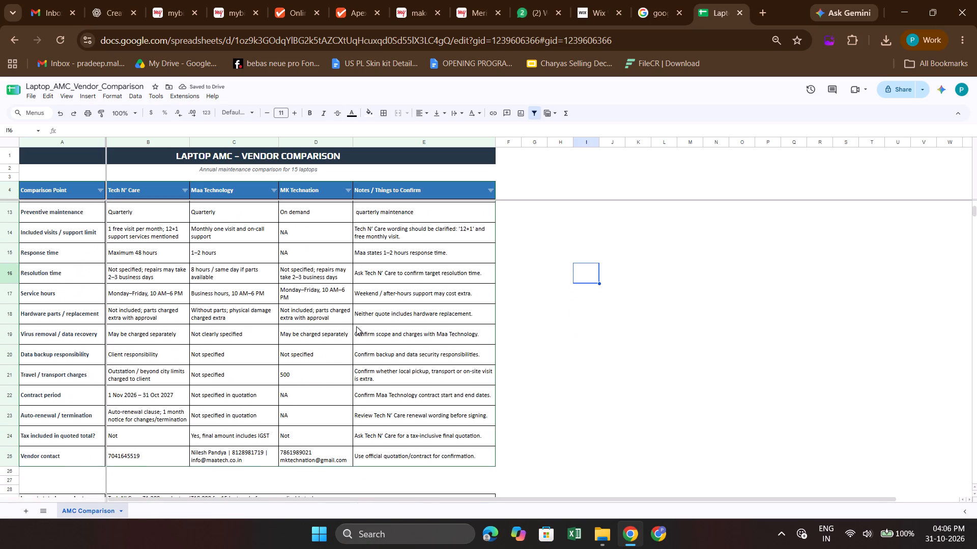
scroll(356, 326, "up", 1)
scroll(152, 233, "up", 1)
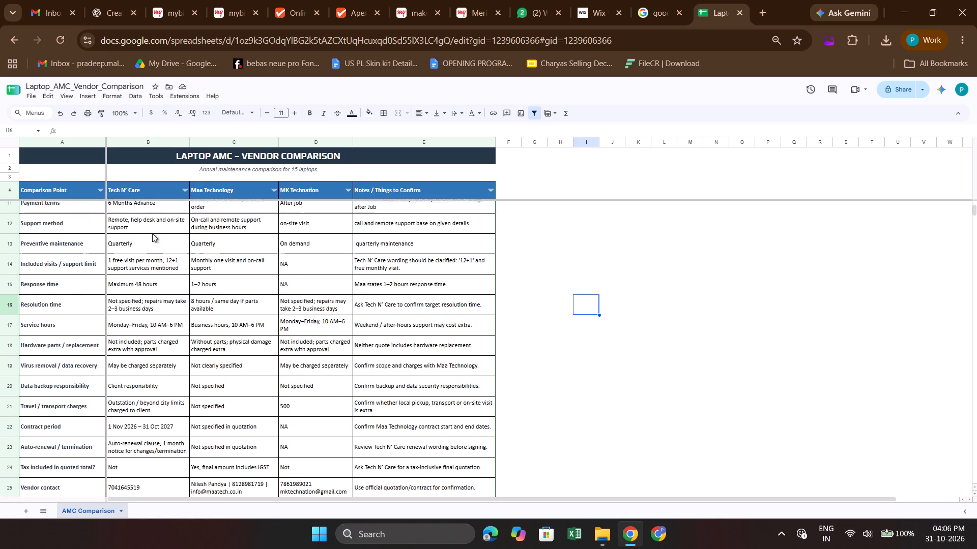
scroll(152, 233, "up", 1)
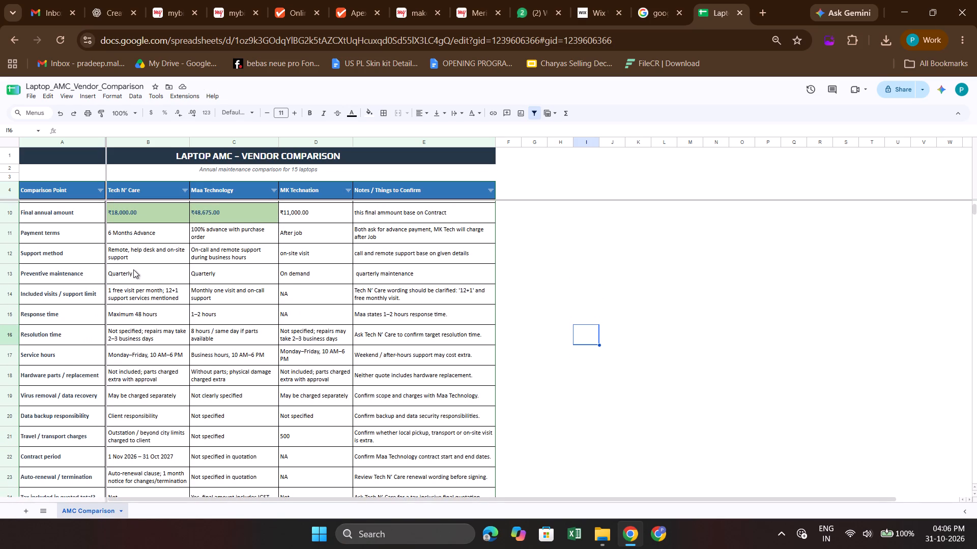
double_click(130, 270)
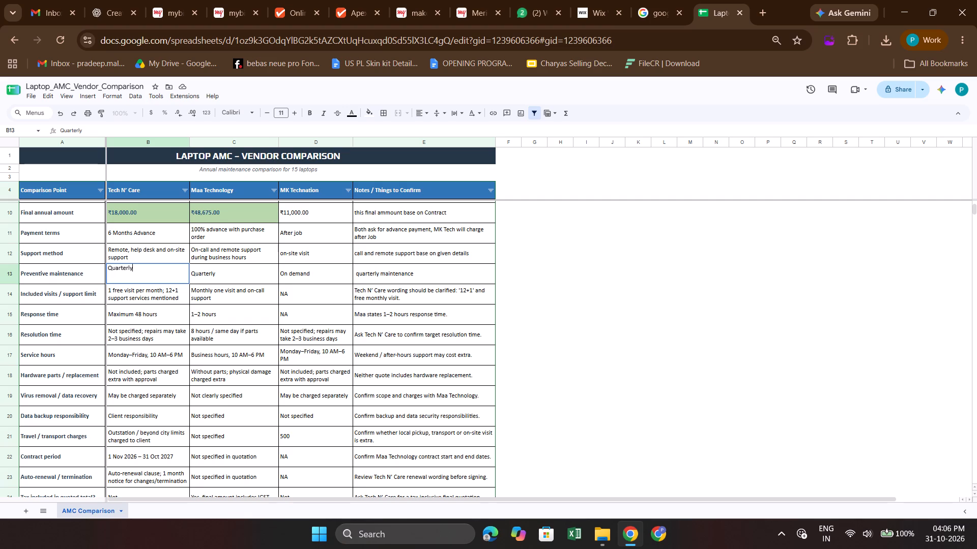
left_click(107, 270)
type("checkup")
key("space")
type("in evenry")
key("space")
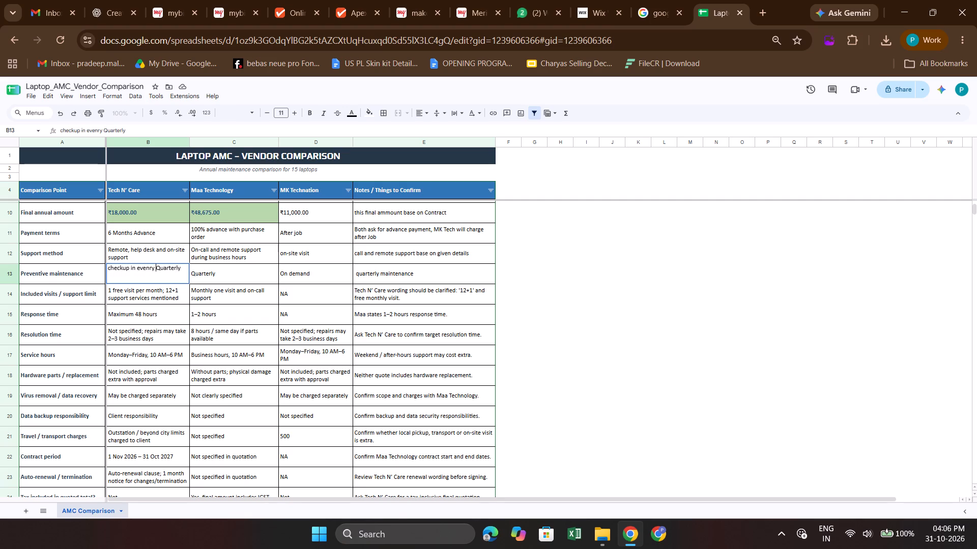
type("month and servi")
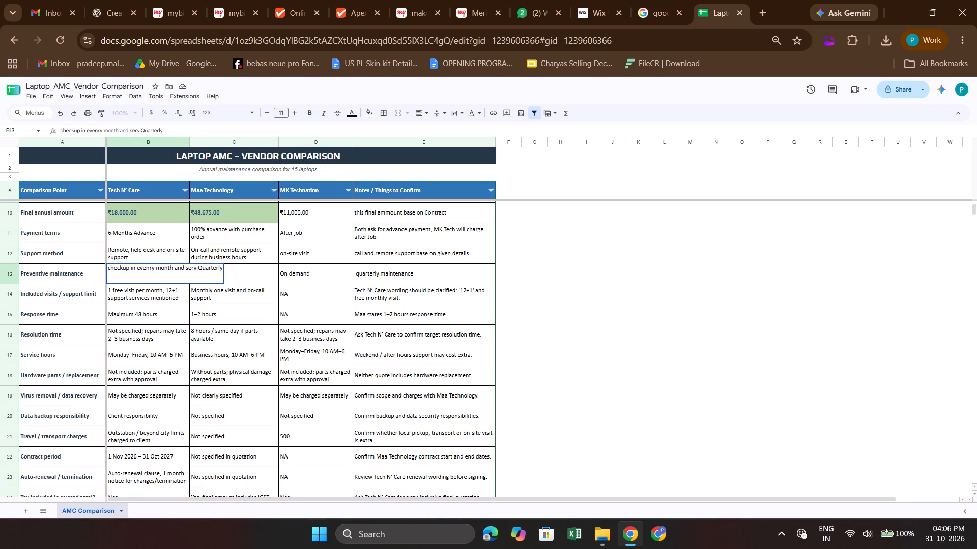
type("sing")
key("space")
Correct "servising" to "servicing" and add "in" before "Quarterly" in Tech N' Care's preventive maintenance entry.
left_click(195, 267)
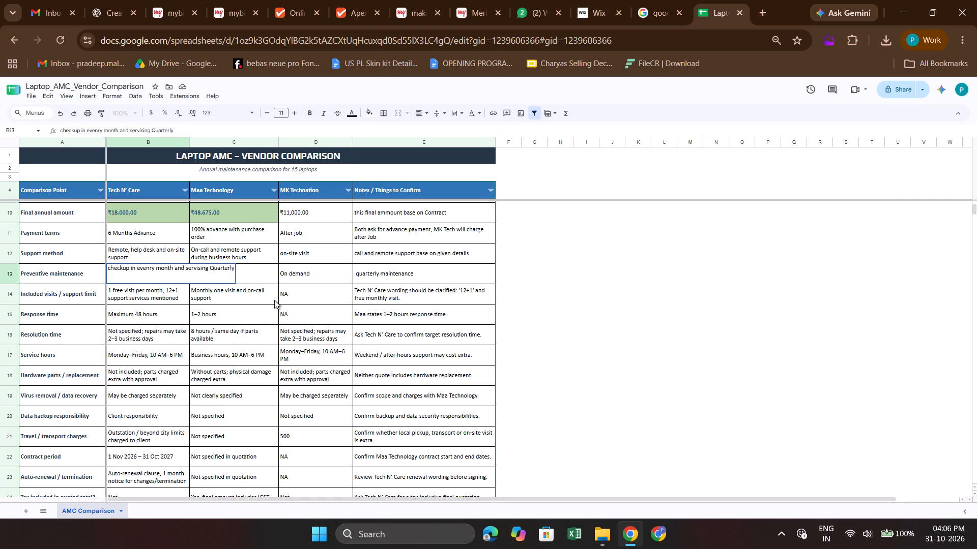
key("Right")
key("Right")
key("Right")
key("Right")
key("Right")
key("Right")
key("BackSpace")
key("BackSpace")
key("BackSpace")
key("BackSpace")
key("BackSpace")
key("BackSpace")
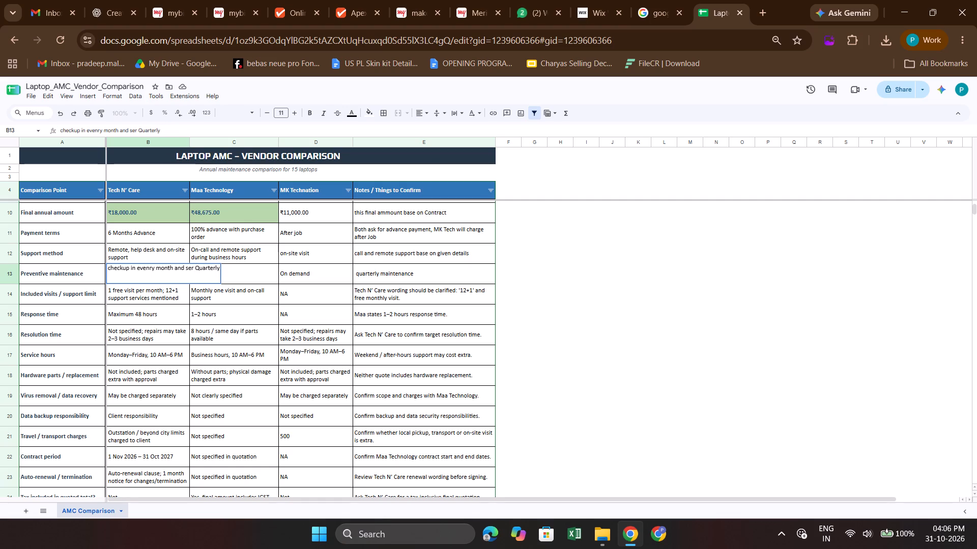
type("vici")
left_click(231, 253)
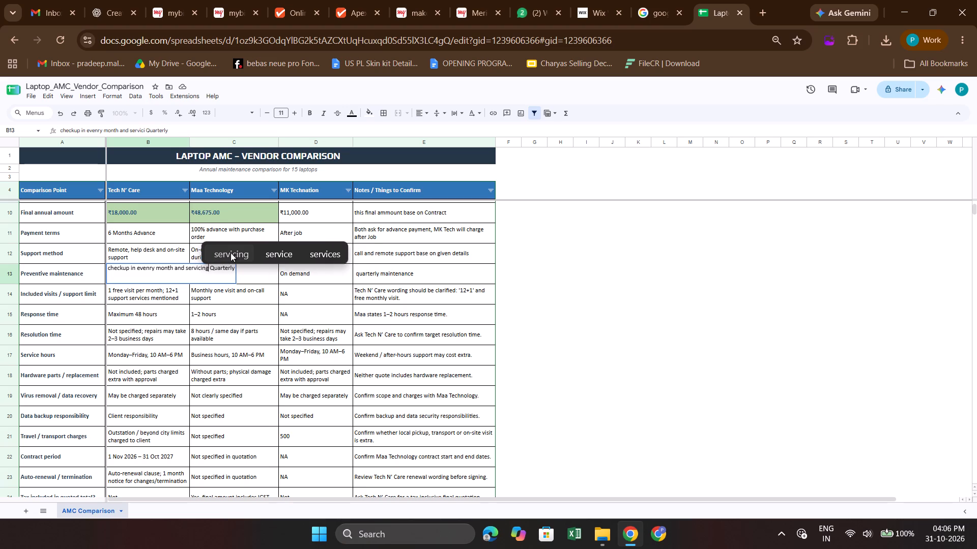
key("space")
type("in")
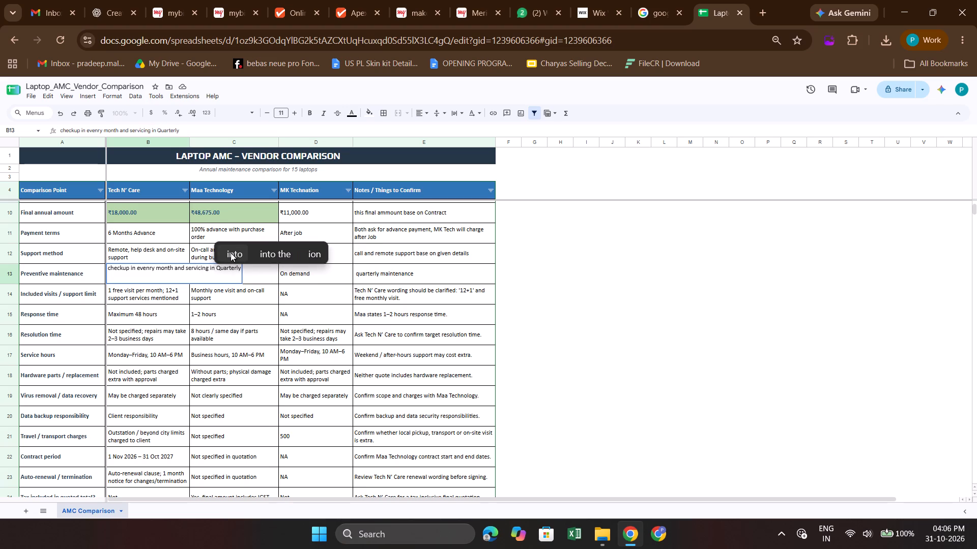
key("space")
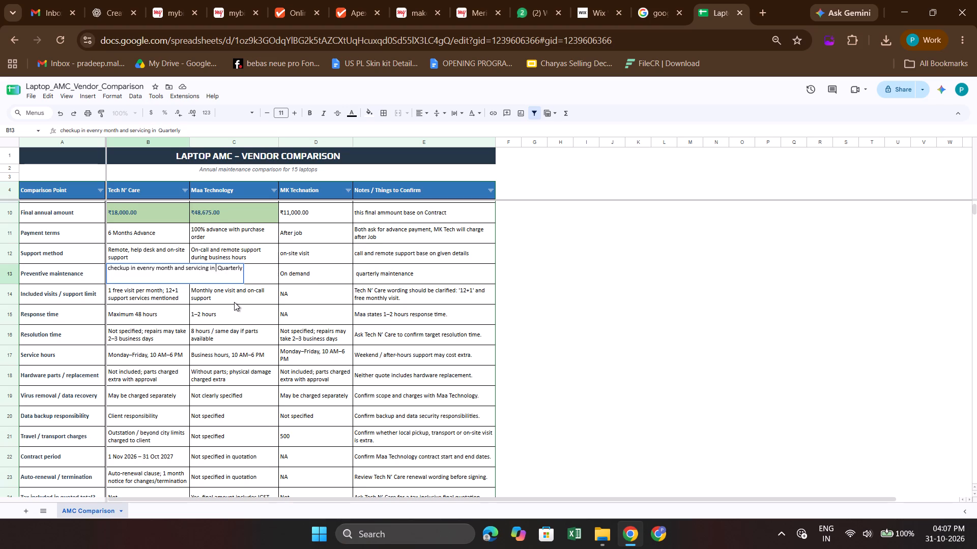
key("BackSpace")
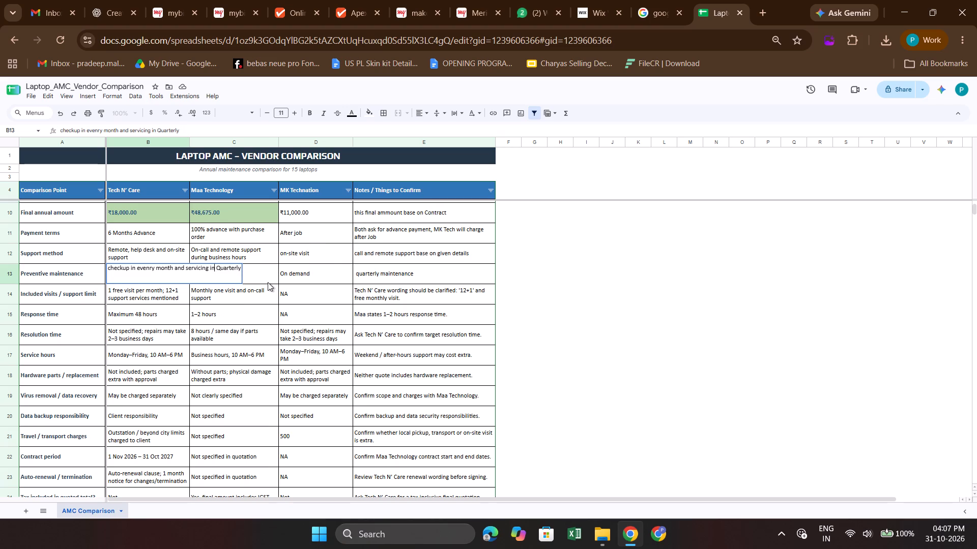
left_click(268, 282)
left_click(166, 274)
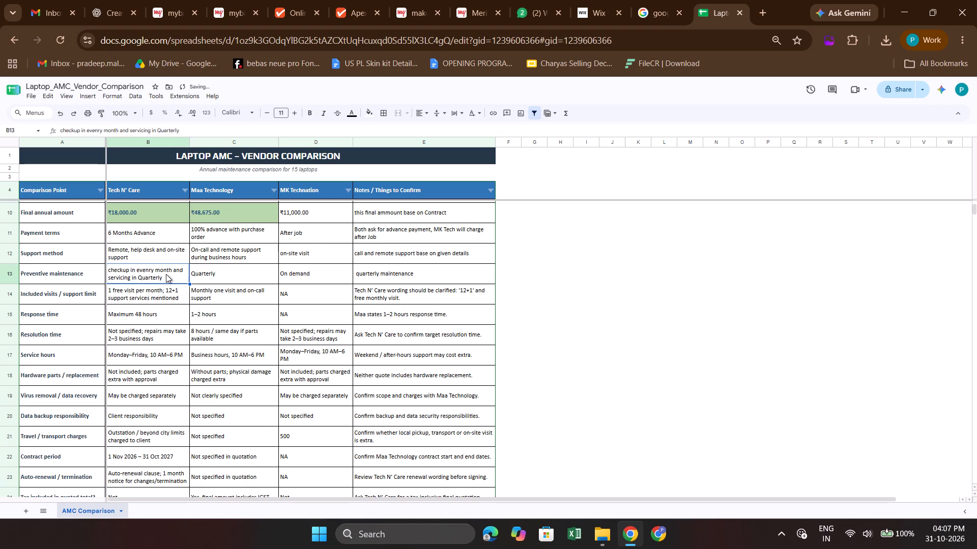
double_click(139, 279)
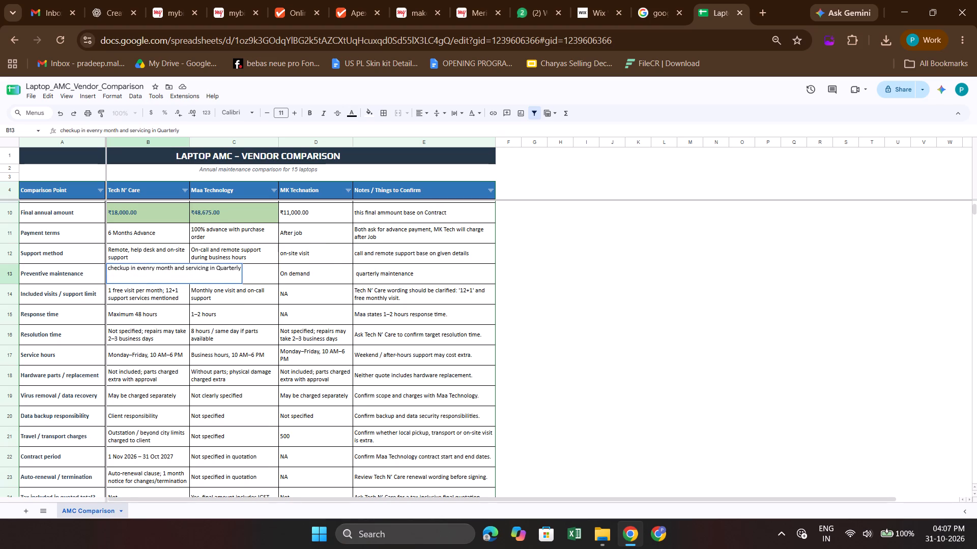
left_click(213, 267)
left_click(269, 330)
Clear the note in the preventive maintenance row.
left_click(426, 278)
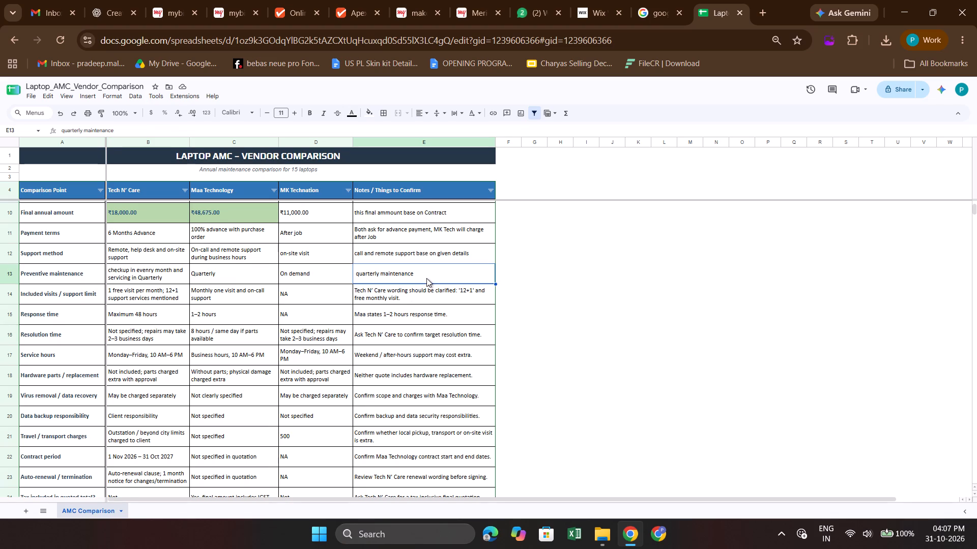
left_click(428, 274)
key("BackSpace")
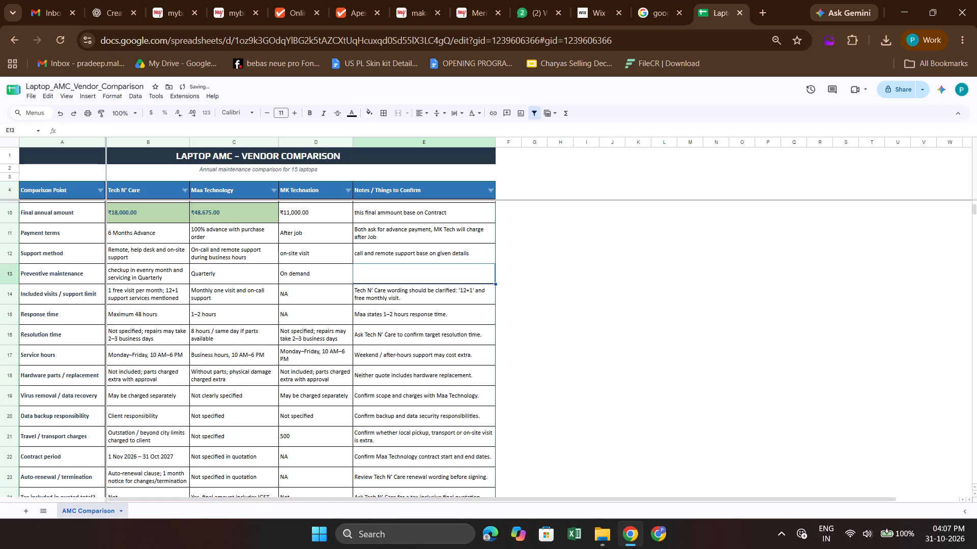
left_click(572, 300)
Capitalise the first letter of Tech N' Care's preventive maintenance entry so it starts with "Checkup".
double_click(113, 269)
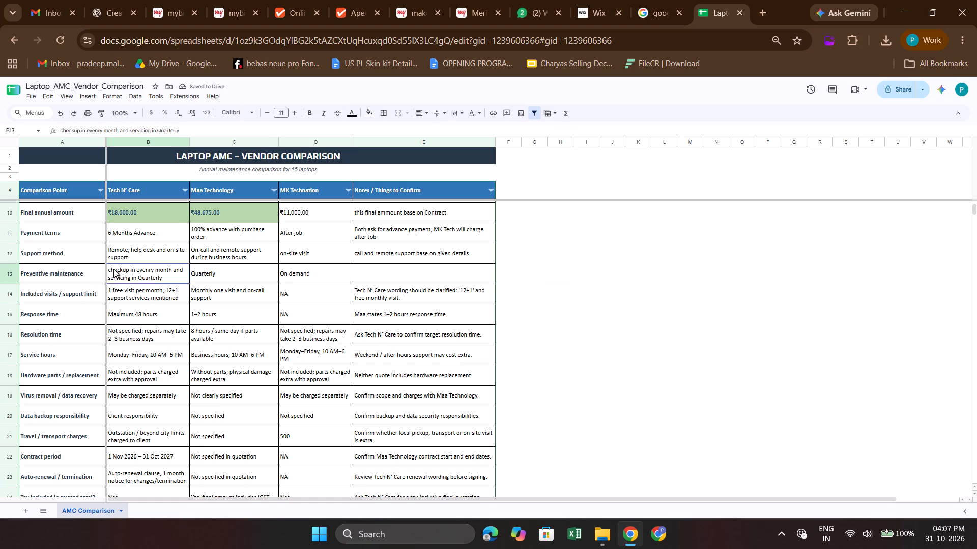
left_click(110, 268)
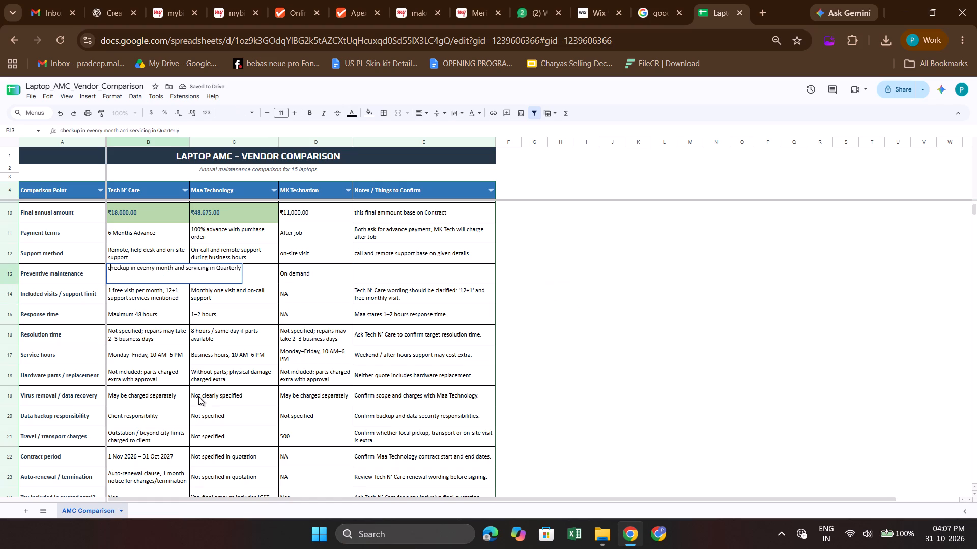
key("BackSpace")
key("shift+c")
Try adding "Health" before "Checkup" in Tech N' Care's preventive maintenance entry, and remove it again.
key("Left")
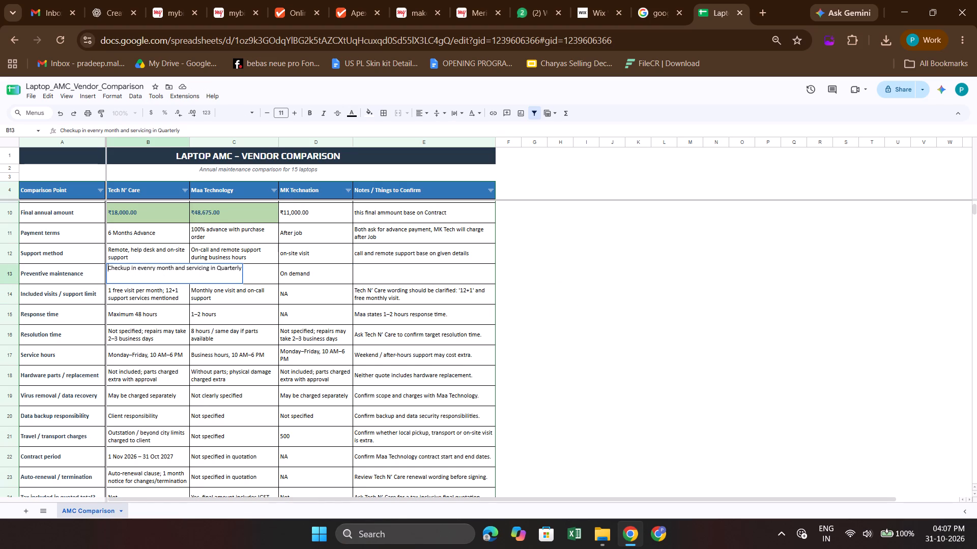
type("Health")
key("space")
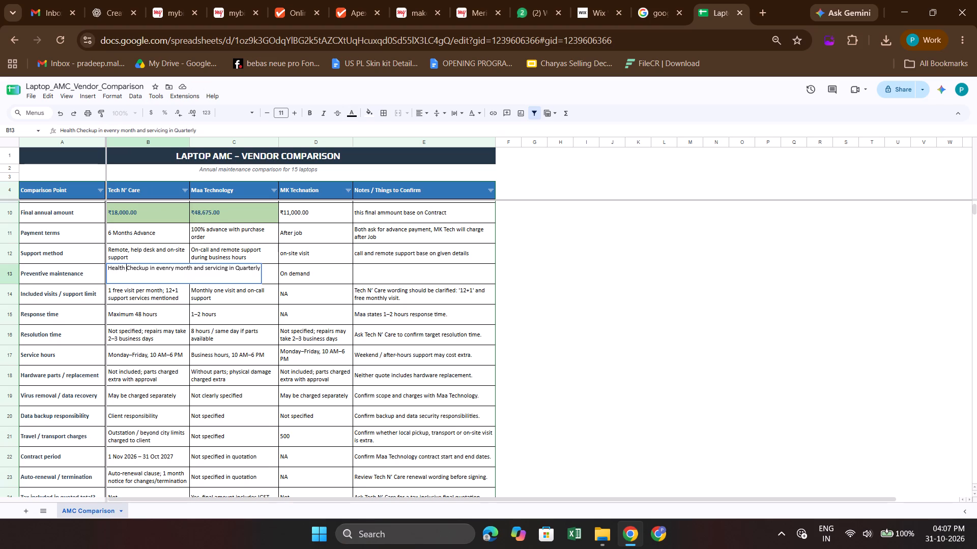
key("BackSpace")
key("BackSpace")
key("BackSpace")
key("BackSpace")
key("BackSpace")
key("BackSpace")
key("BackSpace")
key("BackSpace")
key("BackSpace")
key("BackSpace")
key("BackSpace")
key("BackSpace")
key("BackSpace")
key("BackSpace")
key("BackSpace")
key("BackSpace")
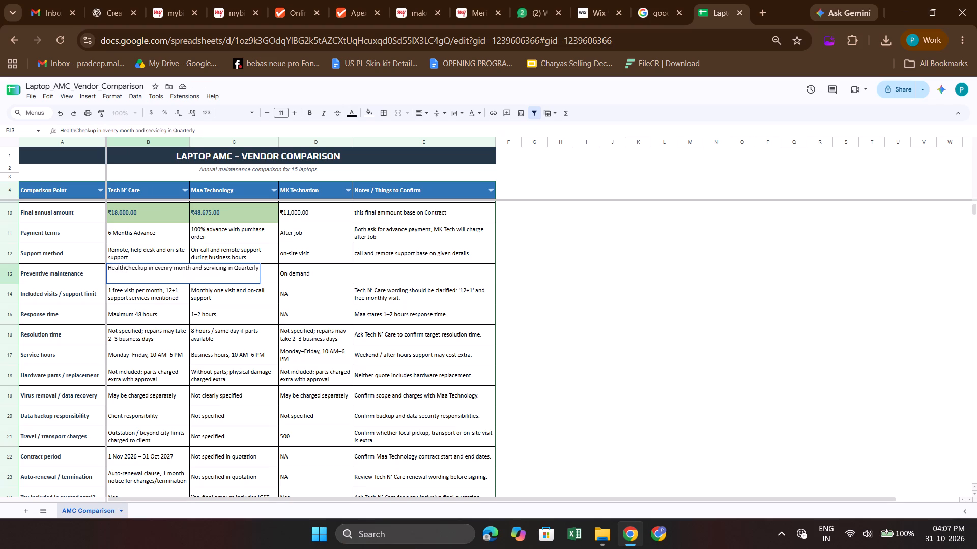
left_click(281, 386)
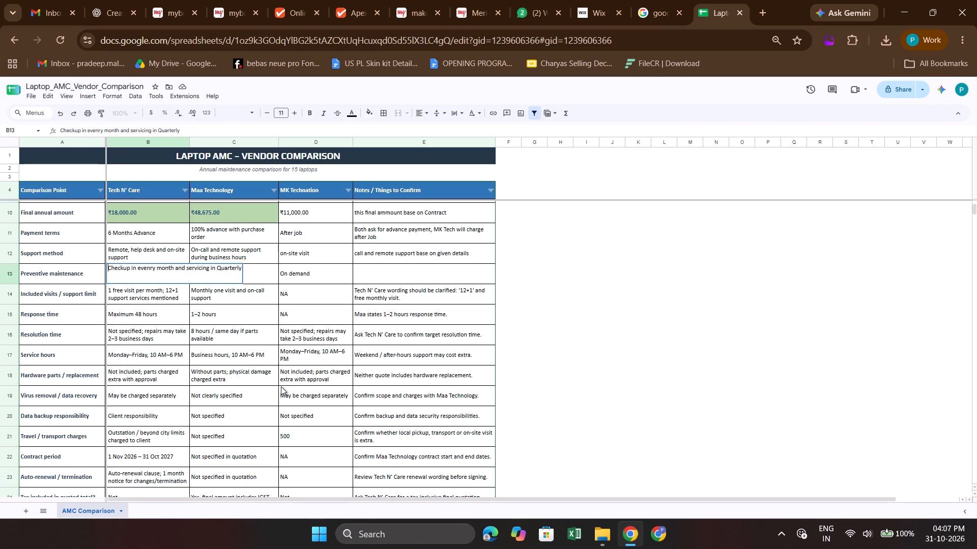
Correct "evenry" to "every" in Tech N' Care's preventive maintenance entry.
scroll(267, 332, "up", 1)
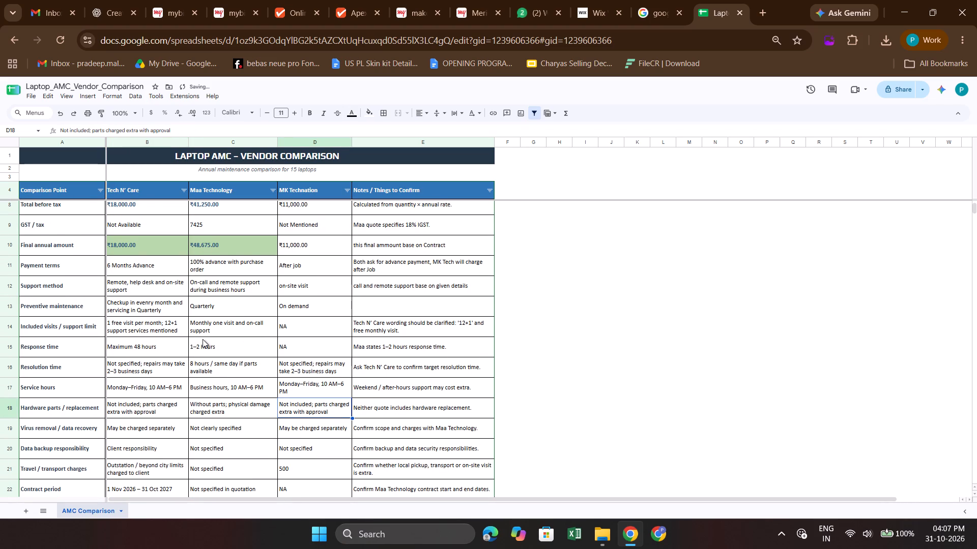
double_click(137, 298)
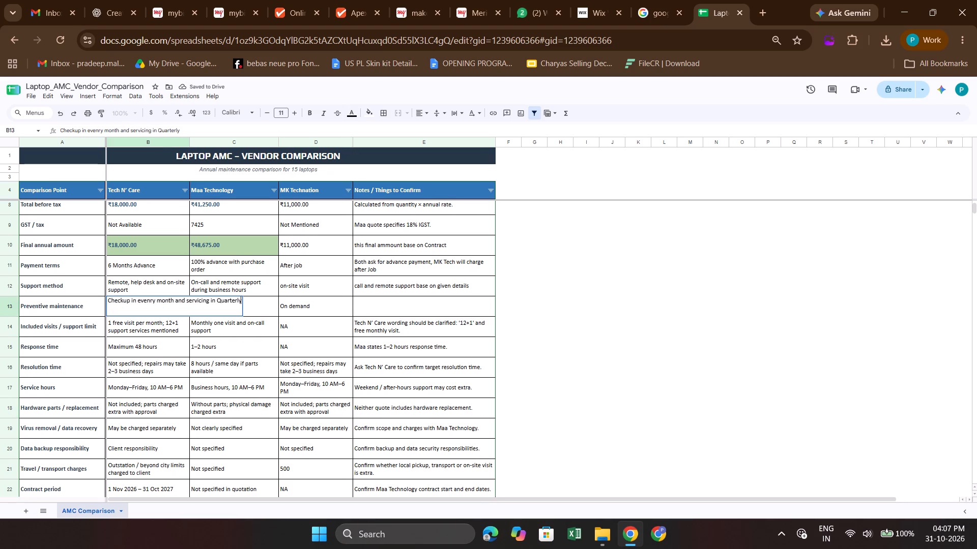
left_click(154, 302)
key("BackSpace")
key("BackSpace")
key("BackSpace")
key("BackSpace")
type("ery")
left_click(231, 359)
Review the vendor entries and notes from the GST / tax row down to the vendor contact row.
scroll(231, 359, "down", 1)
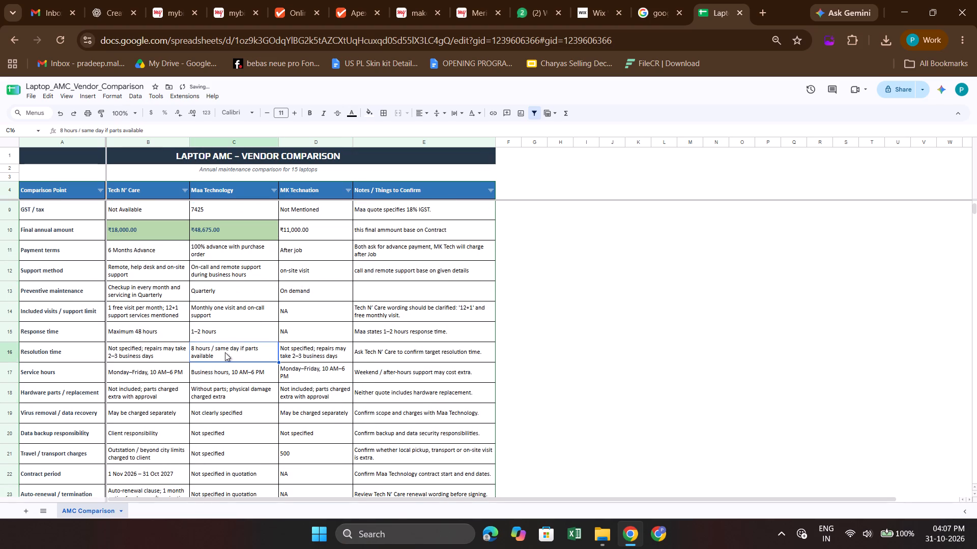
scroll(167, 325, "down", 1)
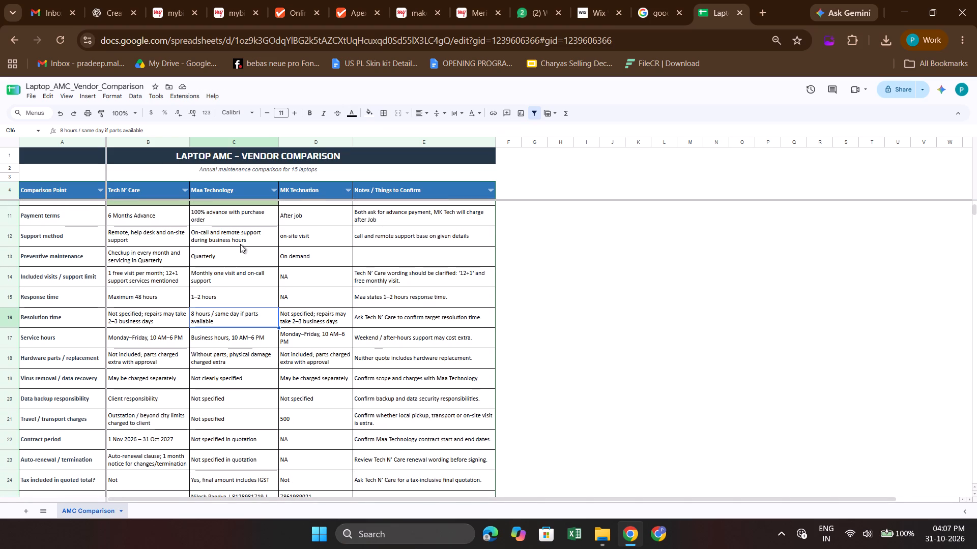
scroll(300, 318, "down", 1)
scroll(346, 287, "up", 1)
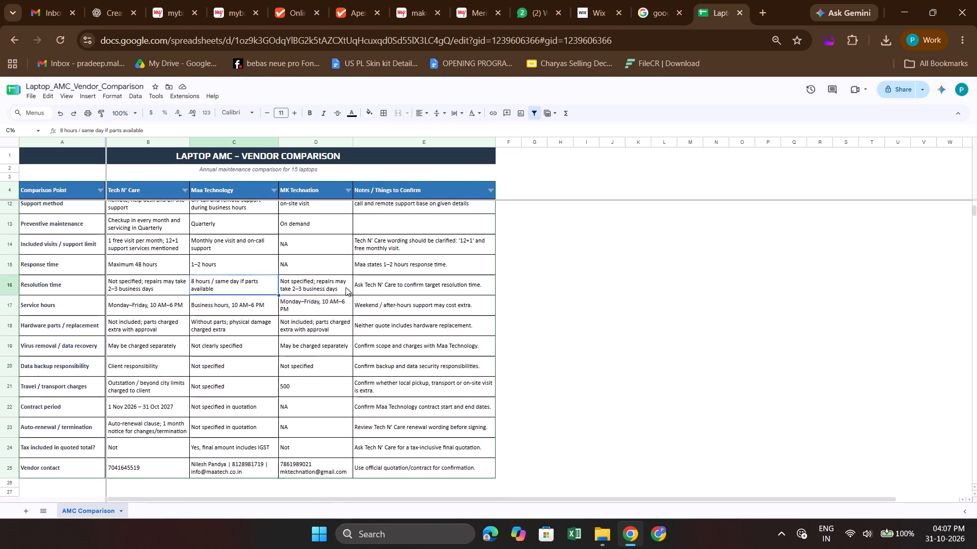
scroll(346, 287, "up", 1)
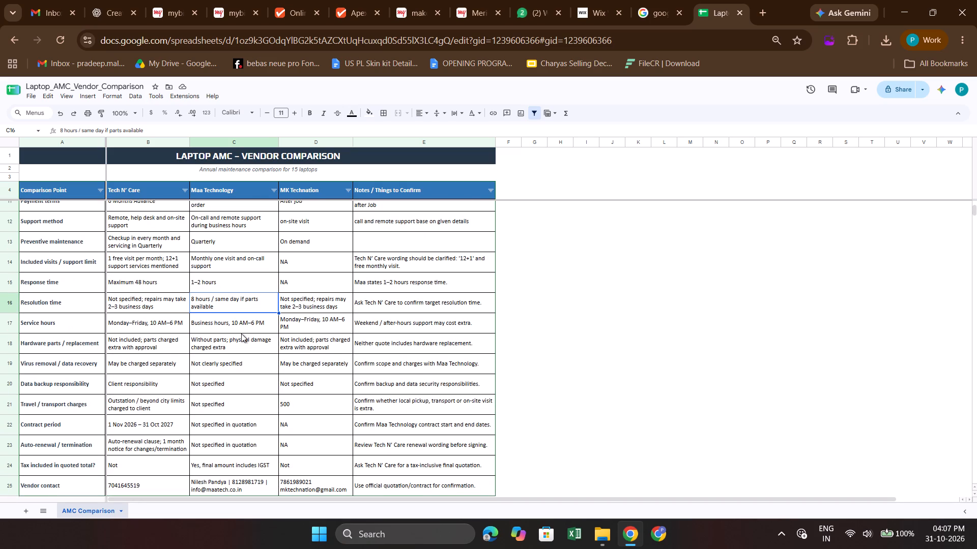
scroll(241, 333, "up", 1)
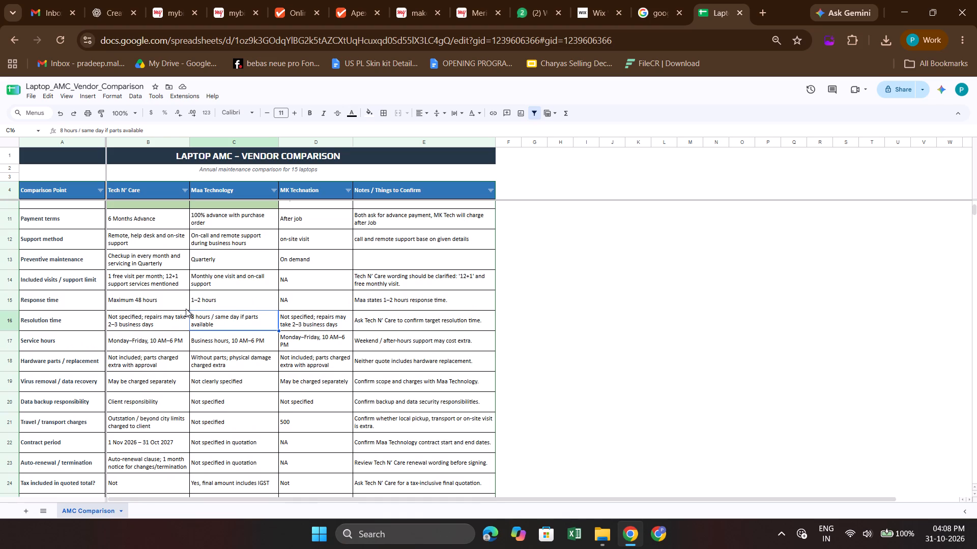
scroll(186, 309, "up", 1)
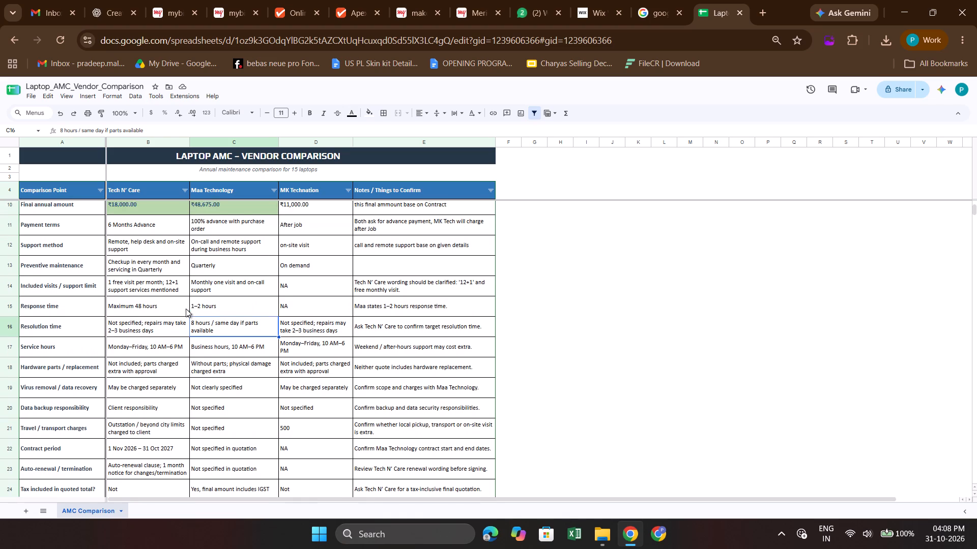
scroll(186, 309, "up", 1)
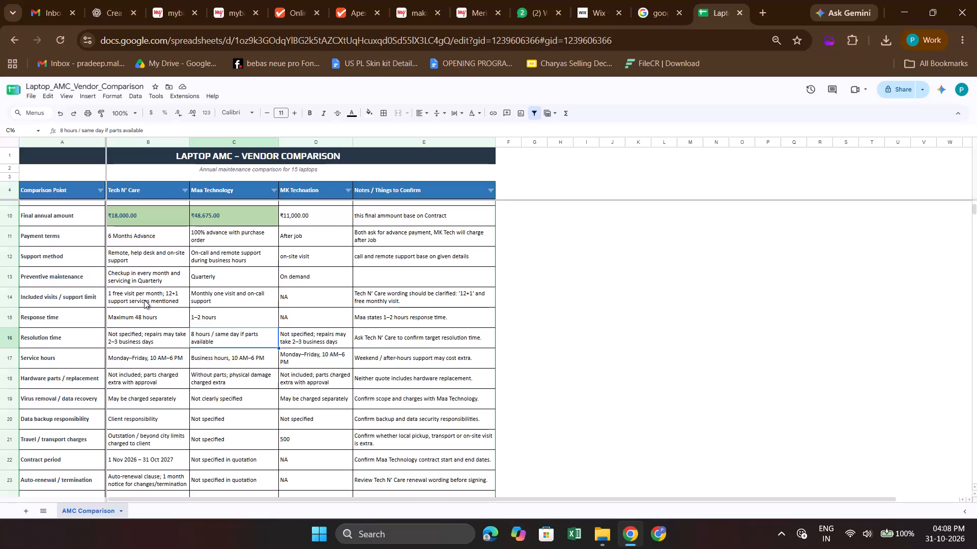
Replace Tech N' Care's preventive maintenance entry with a copy of Maa Technology's "Quarterly" entry.
left_click(211, 276)
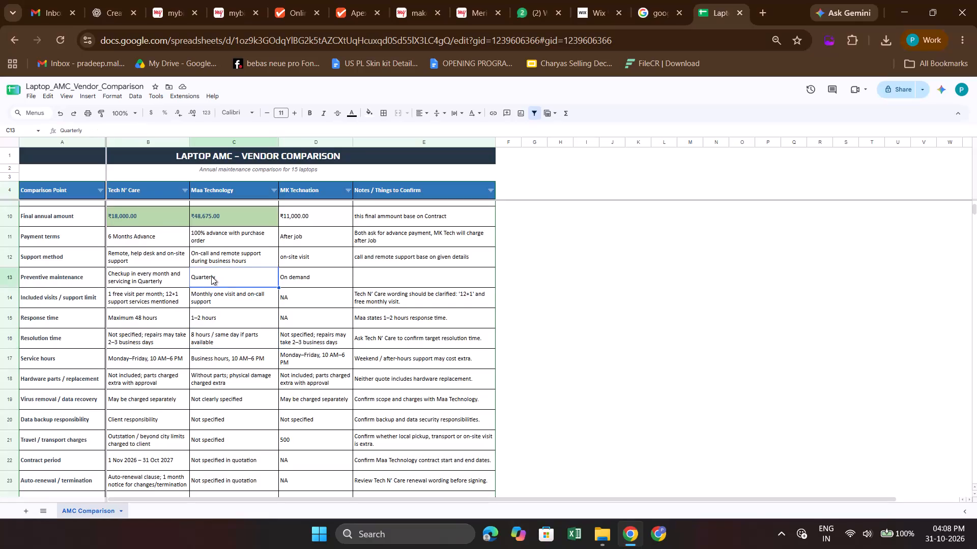
key("ctrl+c")
key("Left")
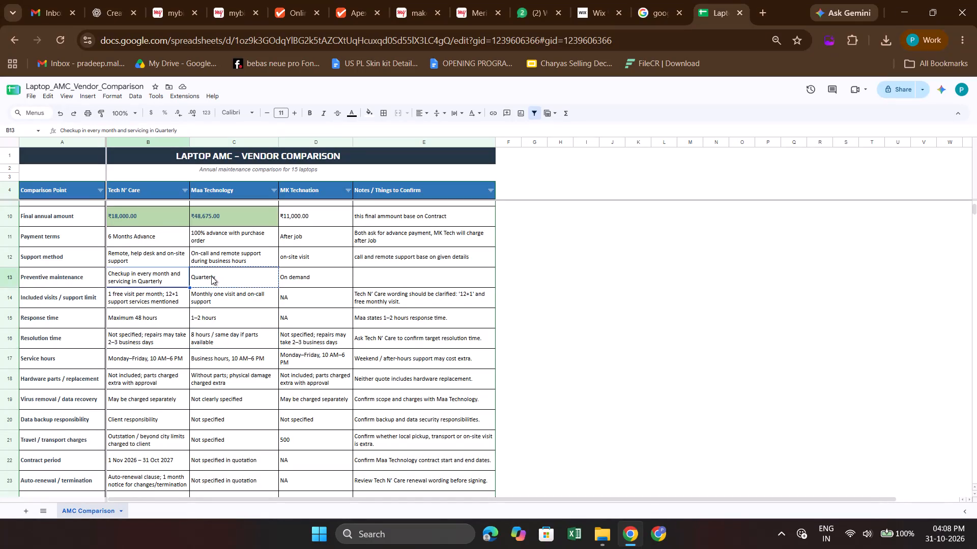
key("ctrl+v")
left_click(251, 308)
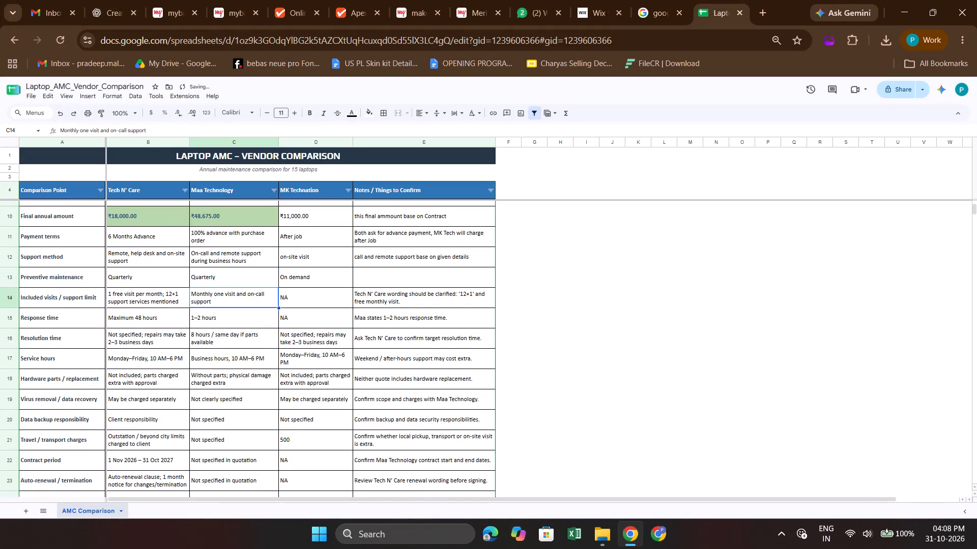
Clear the note in the resolution time row.
scroll(251, 308, "down", 1)
scroll(206, 344, "down", 1)
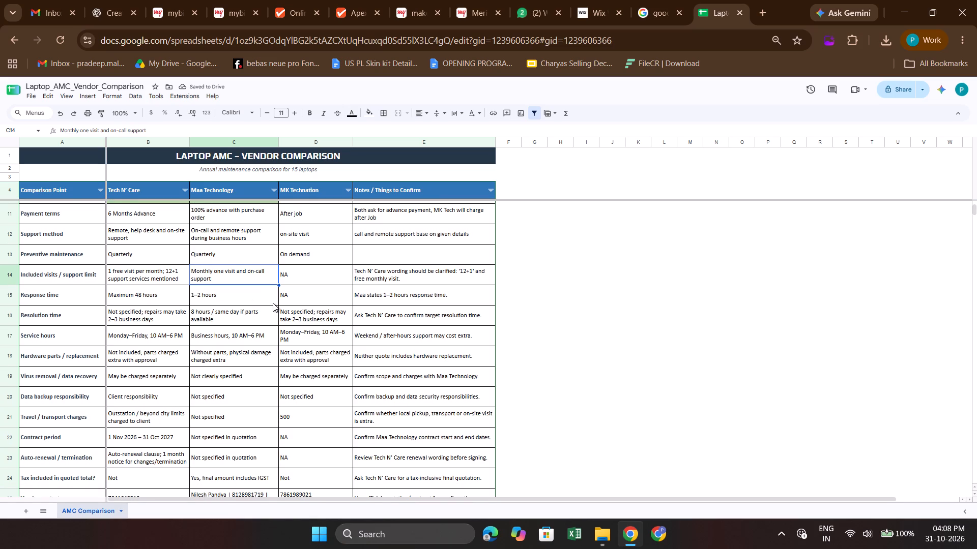
scroll(273, 303, "down", 1)
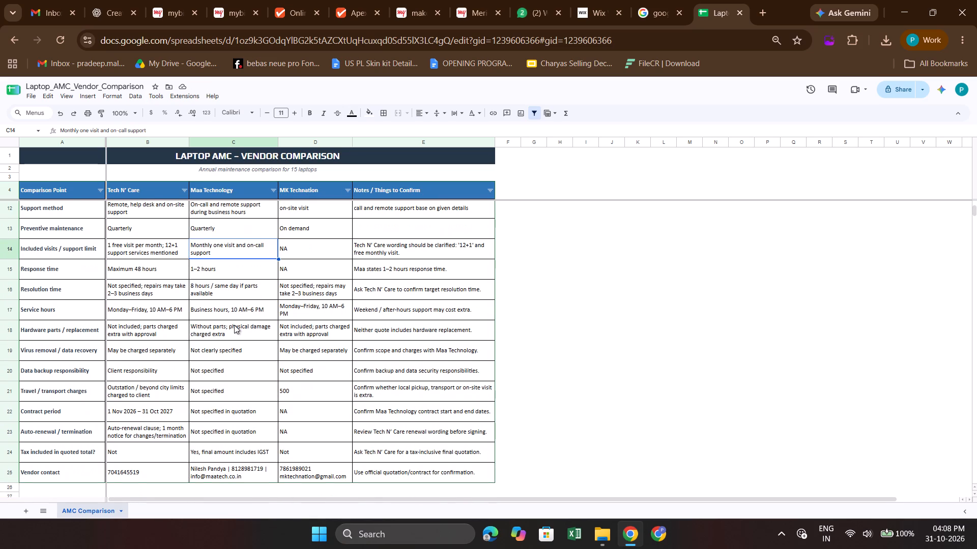
scroll(234, 325, "down", 1)
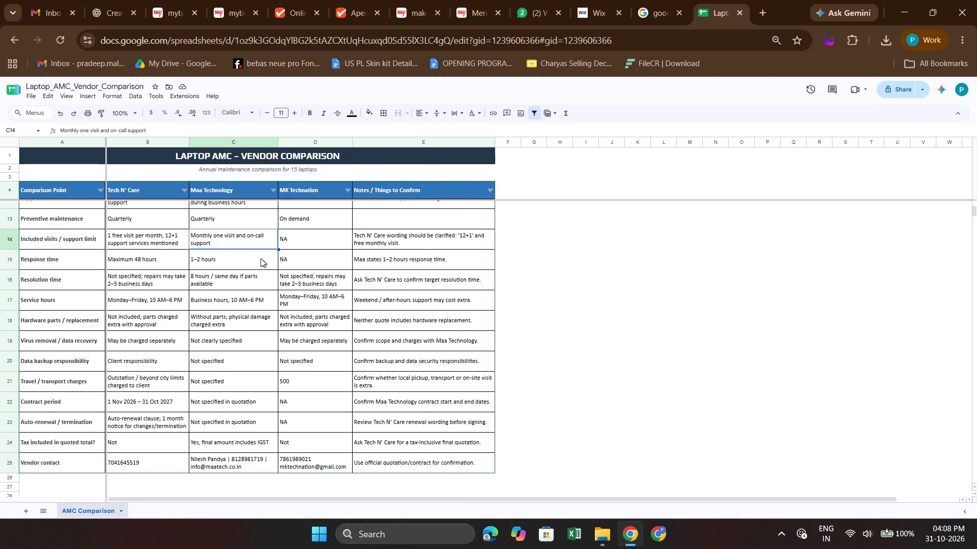
scroll(261, 258, "down", 1)
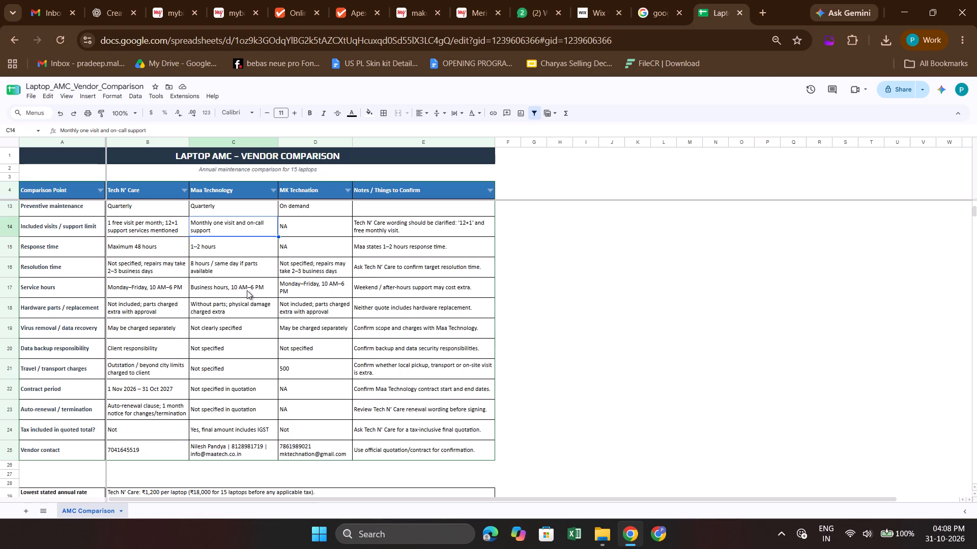
scroll(247, 290, "down", 1)
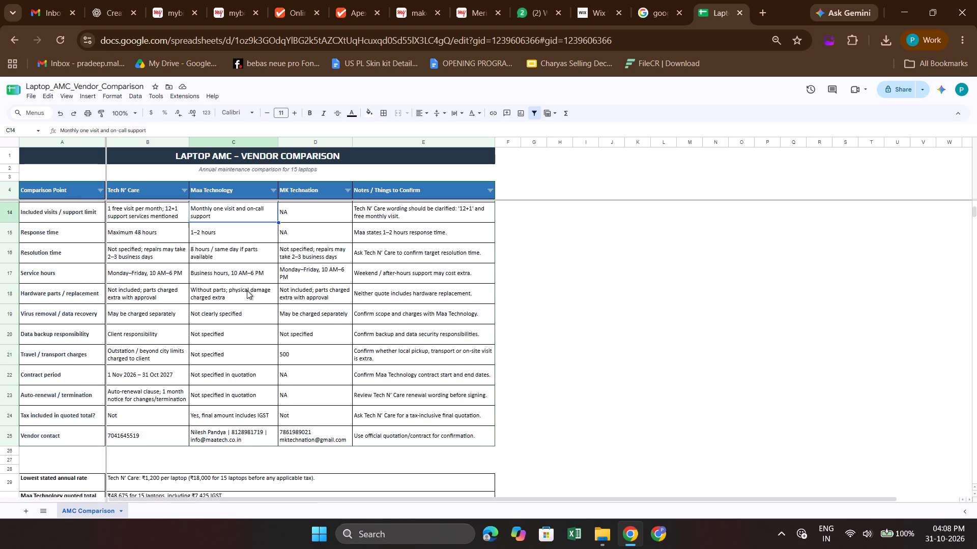
scroll(188, 286, "down", 1)
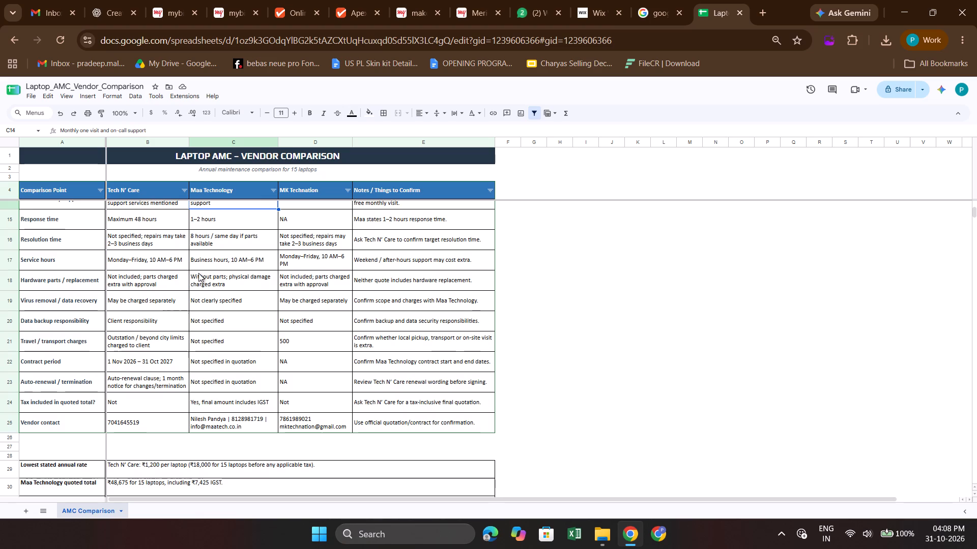
left_click(391, 239)
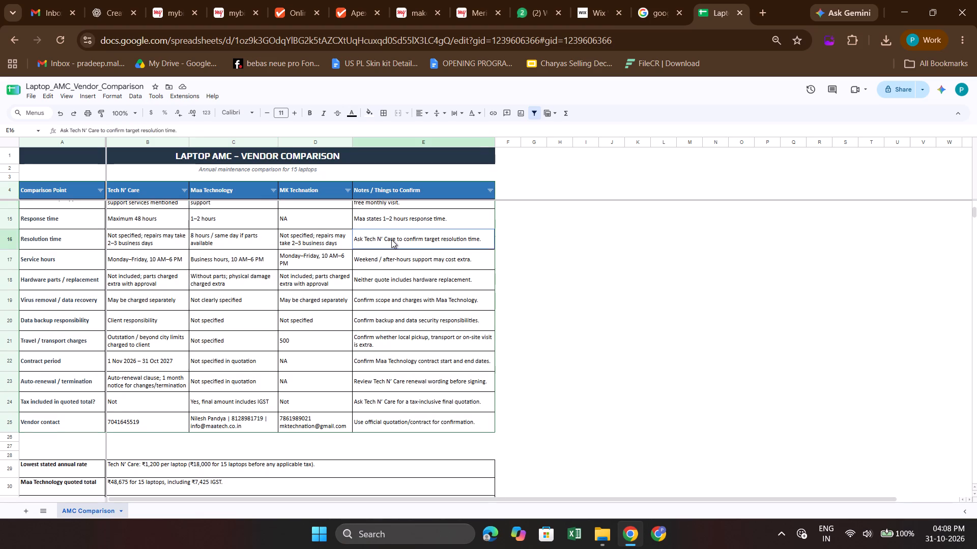
scroll(391, 239, "up", 1)
key("BackSpace")
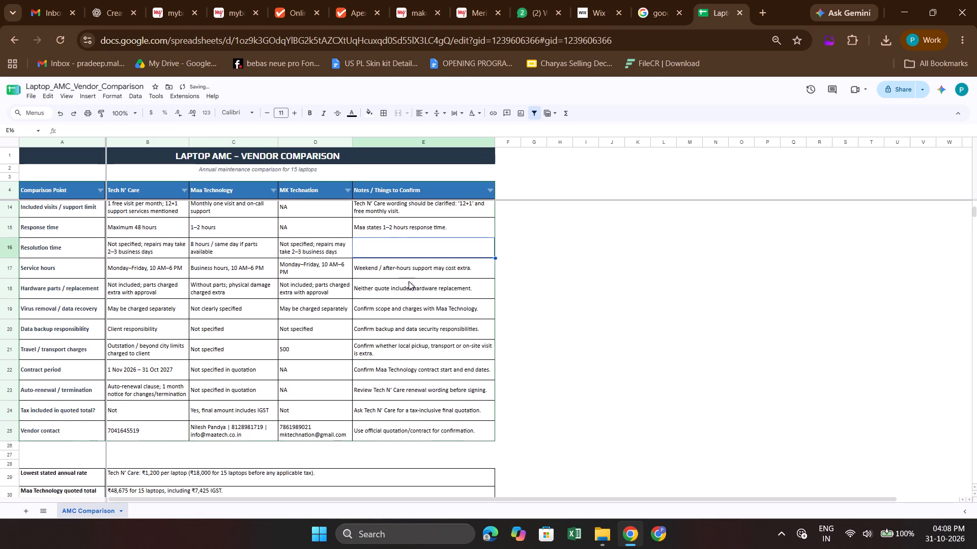
Translate the included visits / support limit note from English to Hindi in Google Translate and read the translation.
scroll(404, 274, "up", 1)
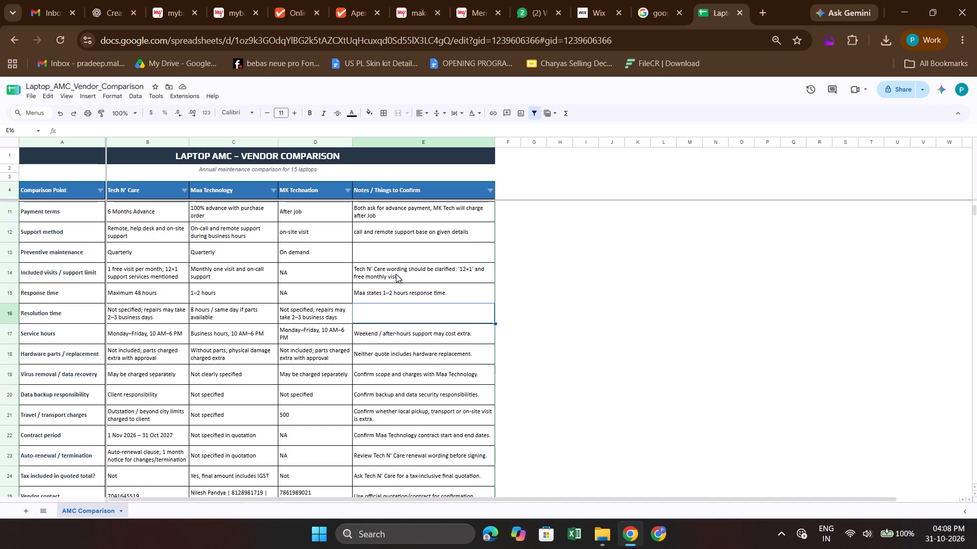
left_click(396, 274)
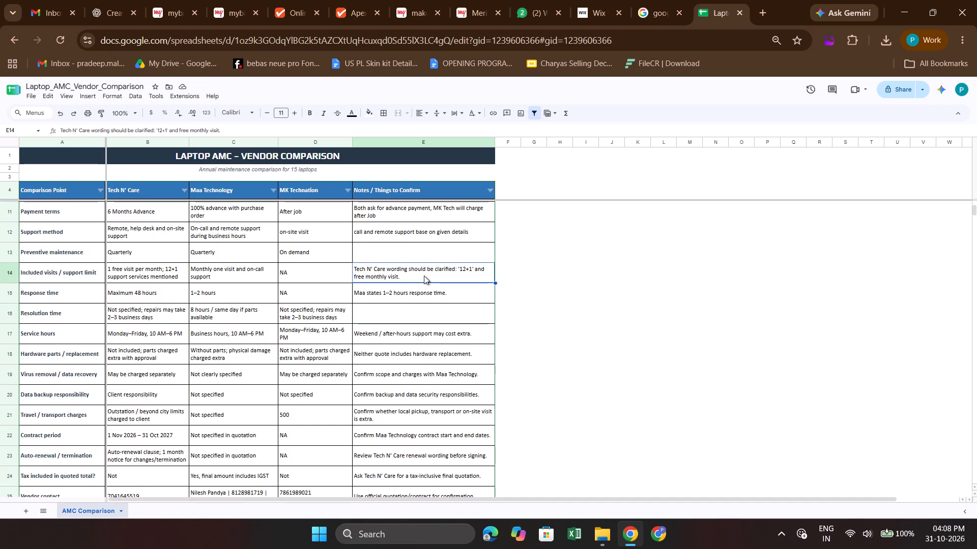
key("ctrl+c")
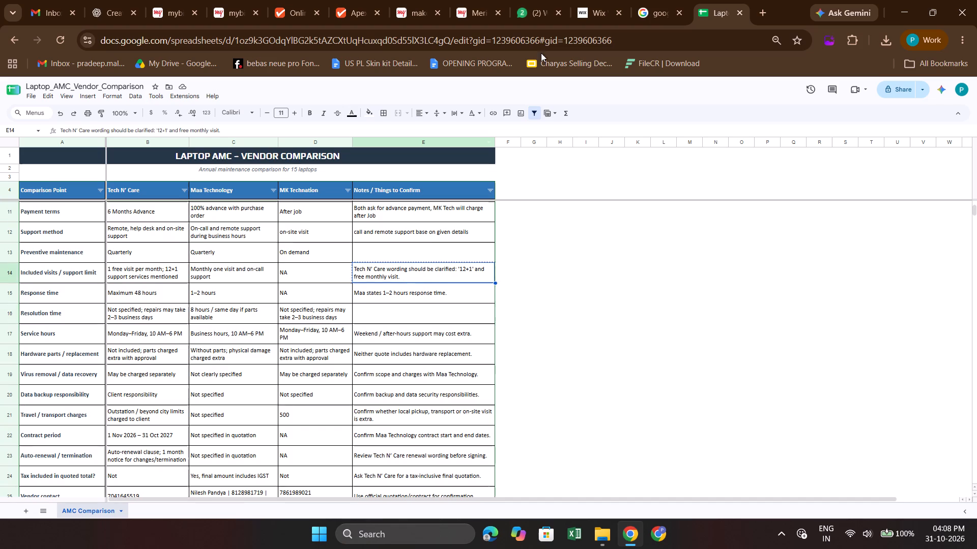
left_click(658, 0)
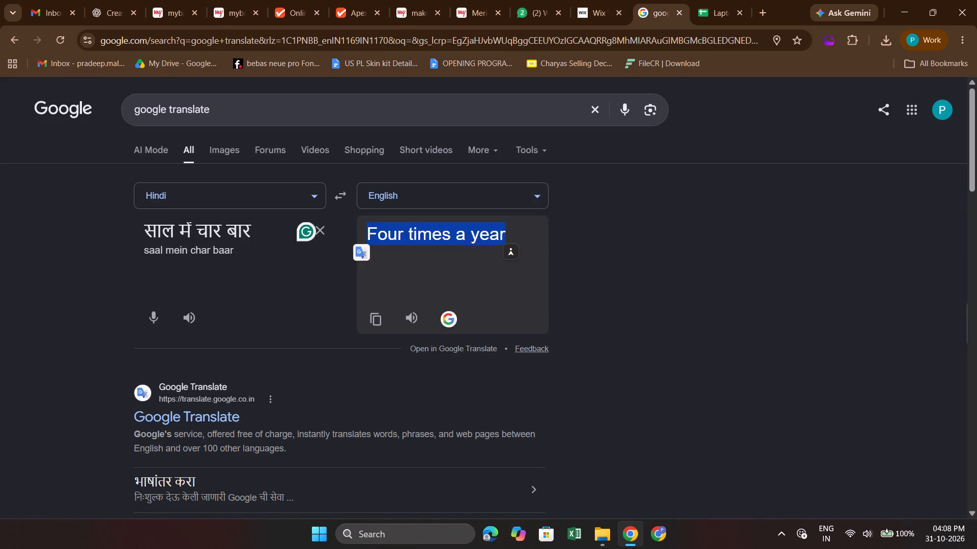
left_click(258, 237)
key("ctrl+v")
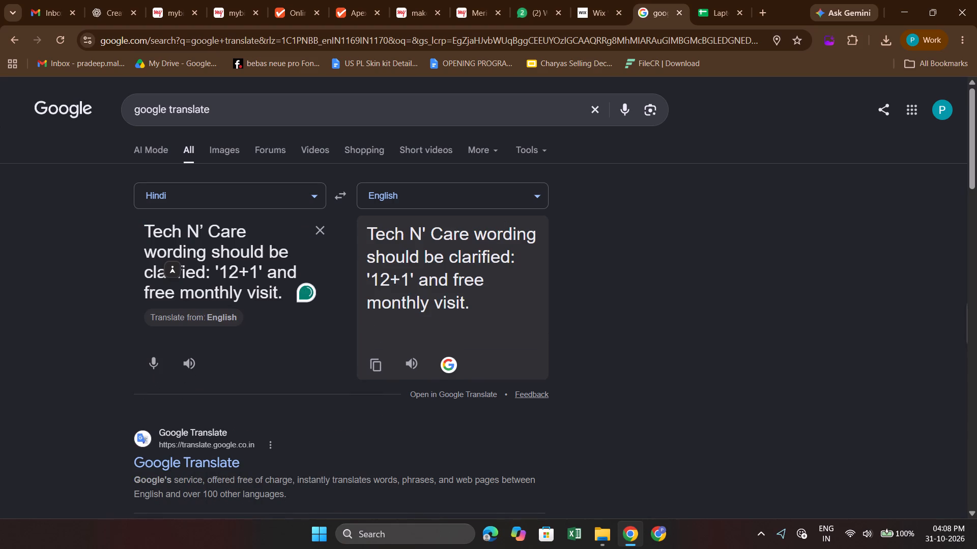
left_click(343, 190)
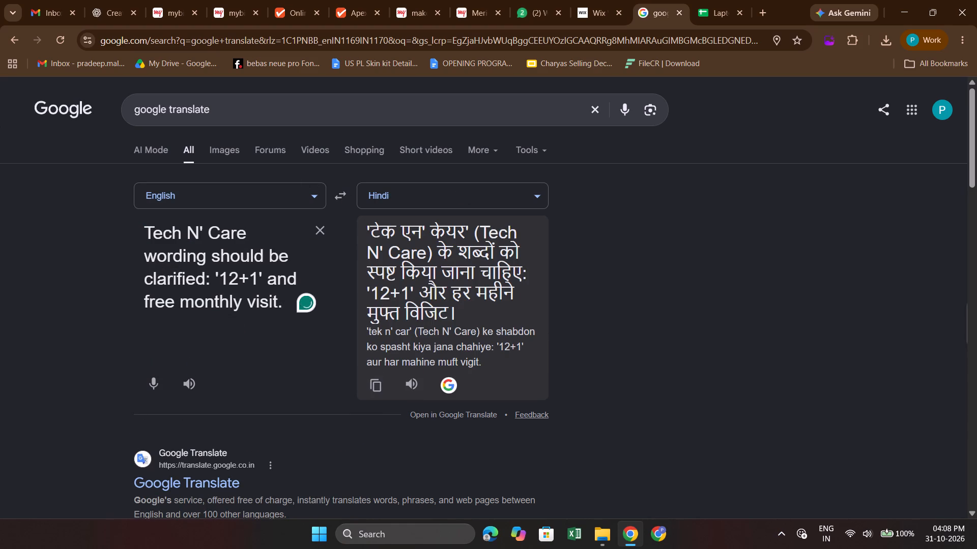
scroll(409, 257, "down", 1)
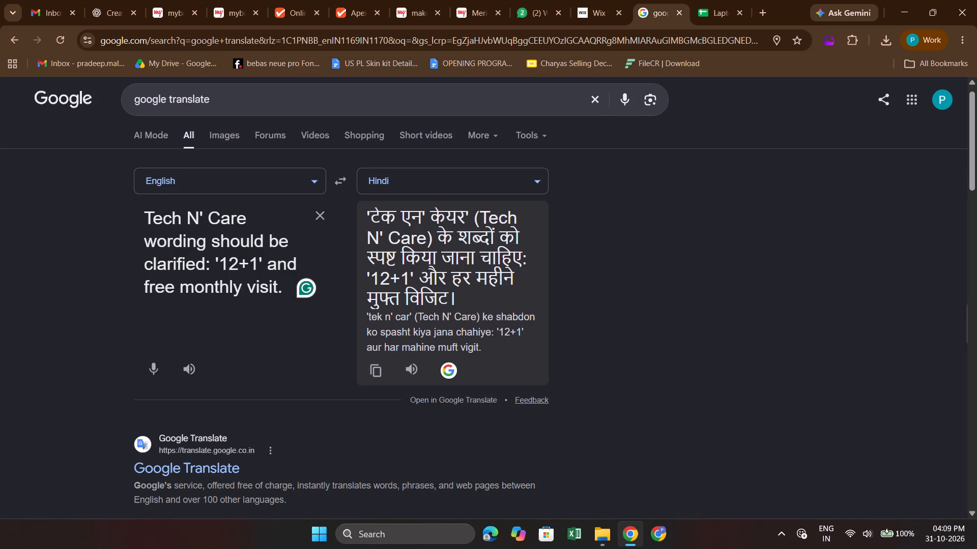
scroll(447, 254, "down", 1)
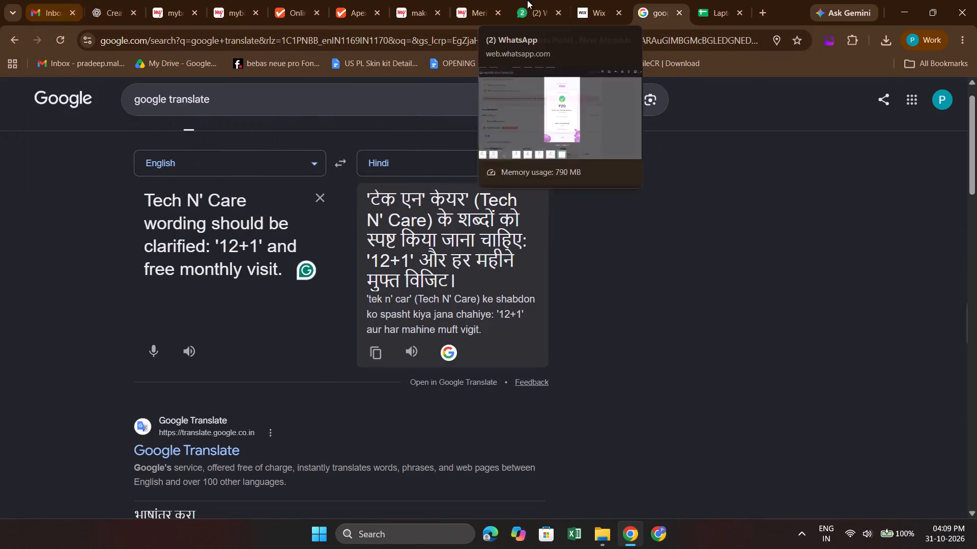
Back in the vendor comparison spreadsheet, clear the note in the included visits / support limit row.
left_click(710, 0)
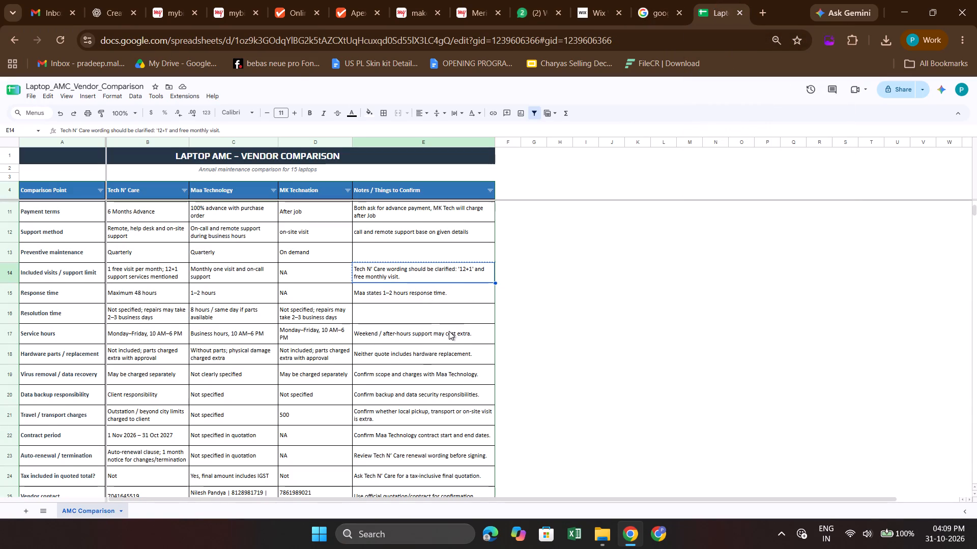
scroll(432, 367, "down", 1)
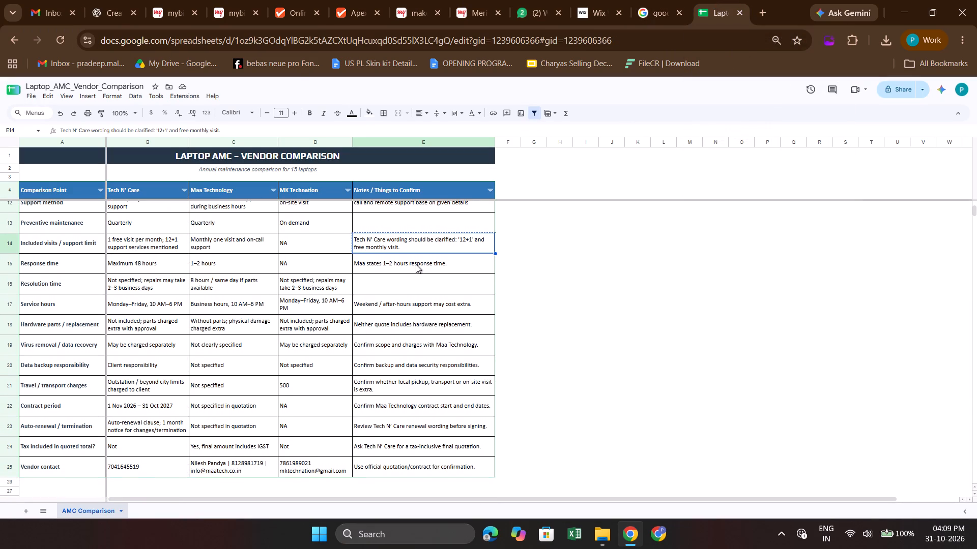
scroll(416, 264, "up", 1)
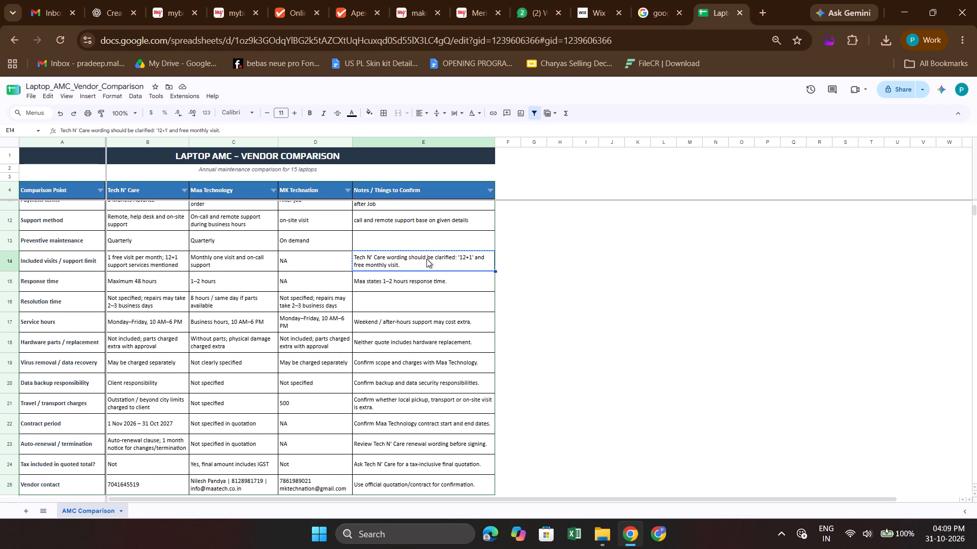
key("BackSpace")
left_click(543, 306)
Review the comparison table's vendor entries and notes, from the AMC type row down to the summary rows below the table.
scroll(543, 306, "up", 1)
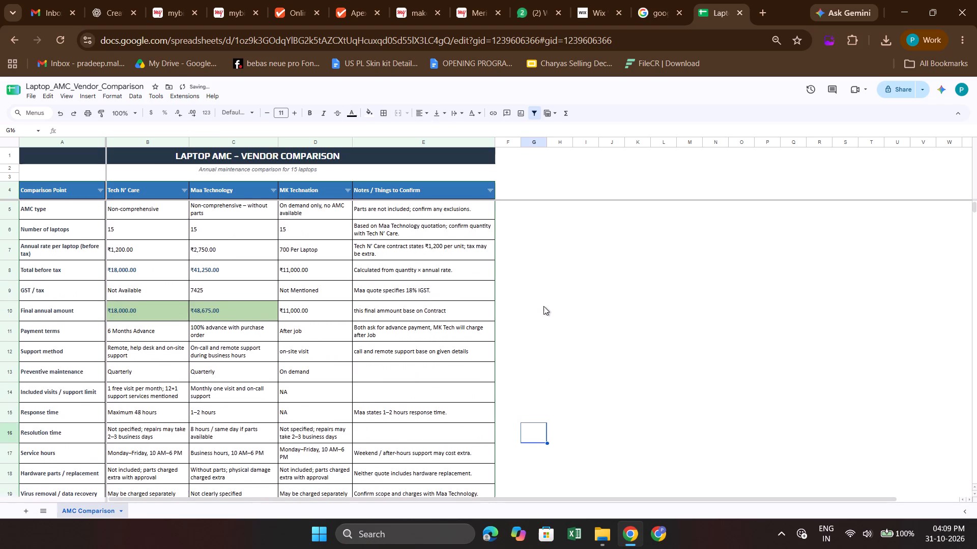
scroll(543, 306, "up", 1)
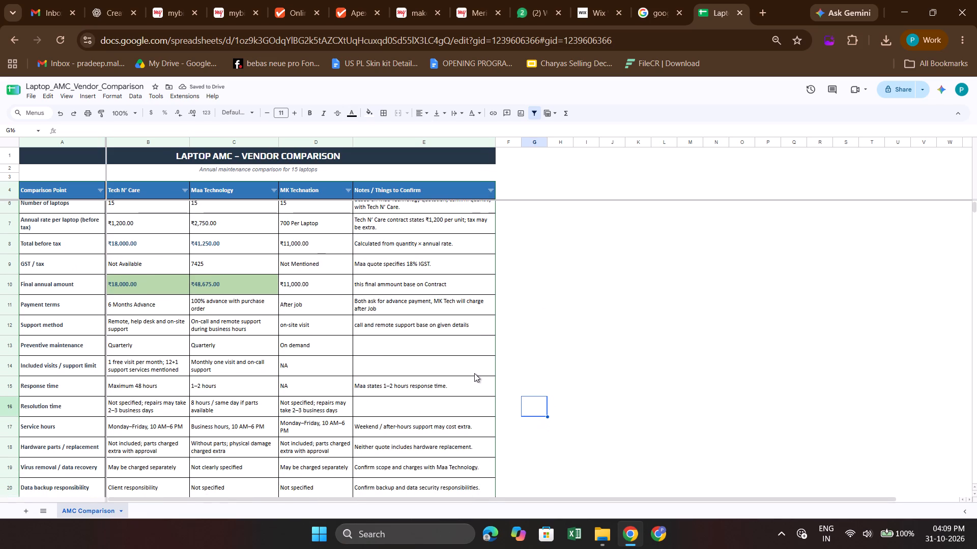
scroll(425, 359, "down", 1)
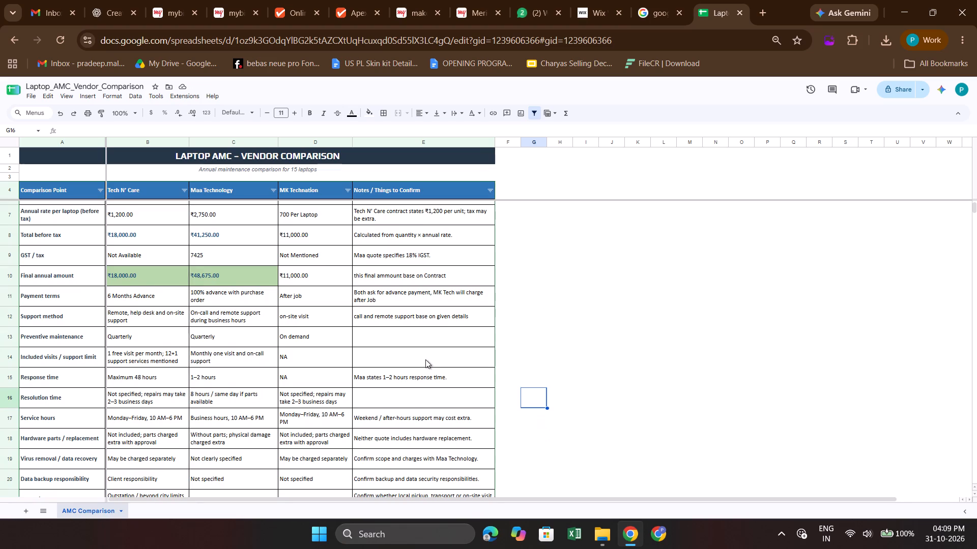
scroll(442, 309, "down", 3)
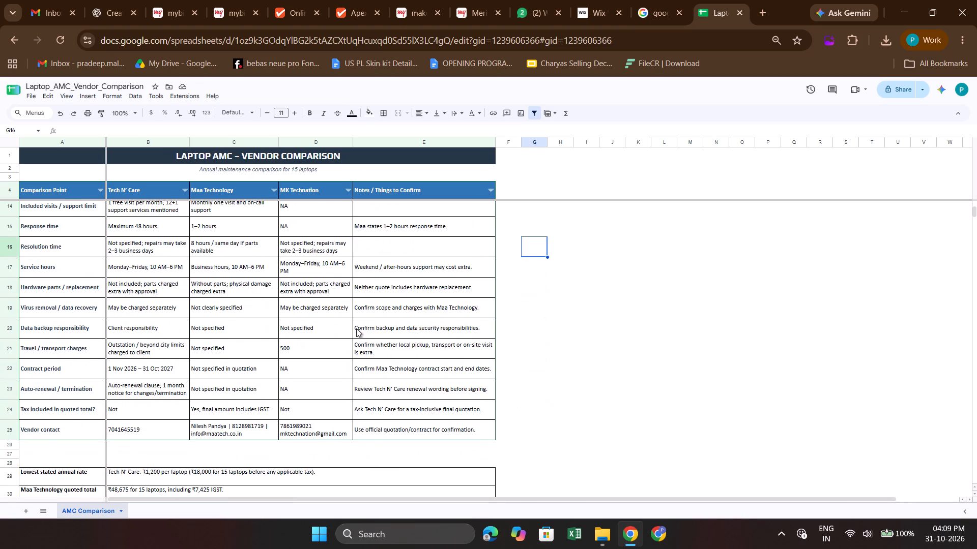
scroll(356, 328, "down", 1)
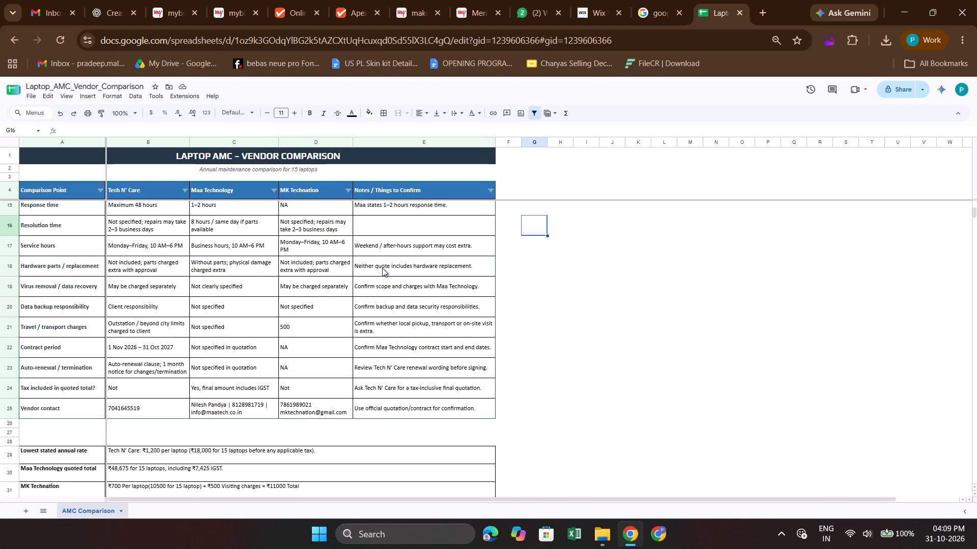
scroll(382, 268, "down", 1)
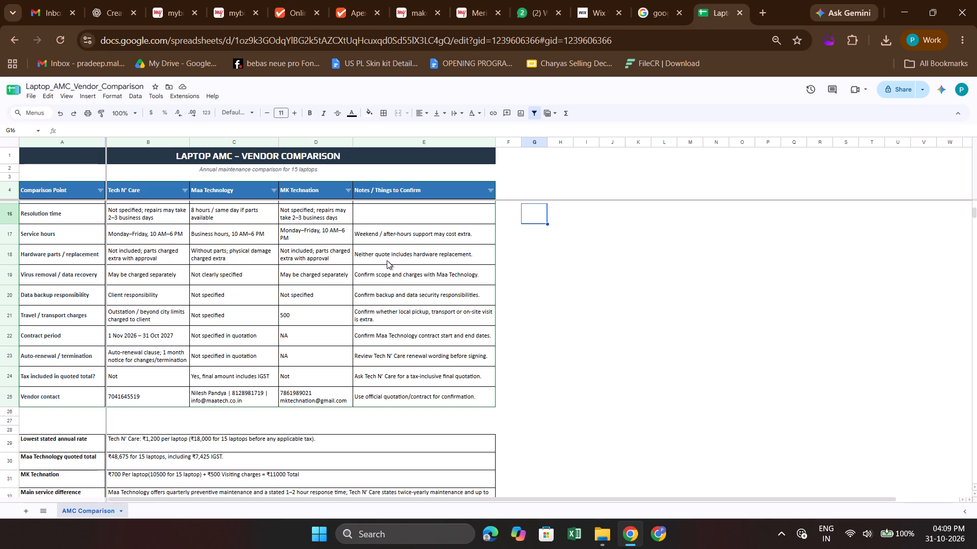
Copy the hardware parts / replacement note and translate it from English to Hindi in Google Translate, then return to the sheet.
left_click(387, 260)
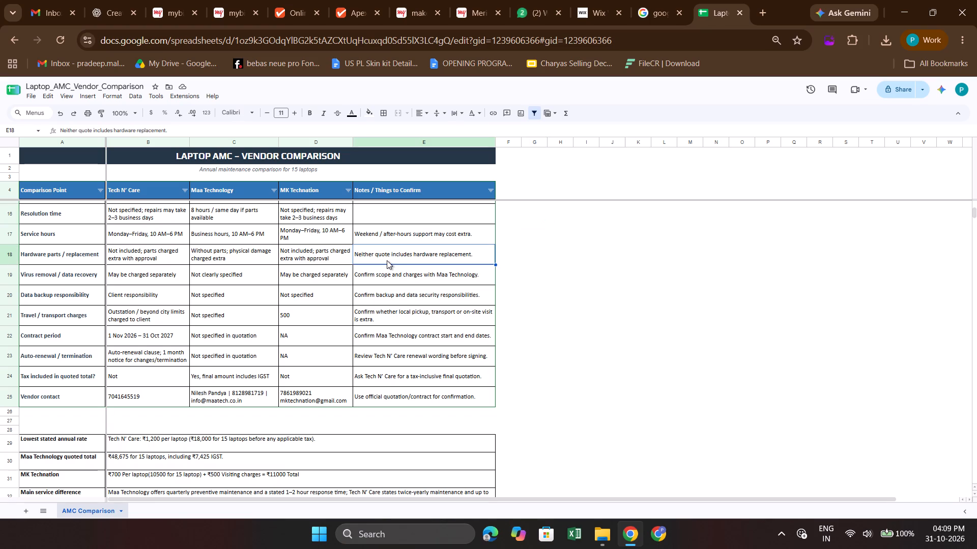
key("ctrl+c")
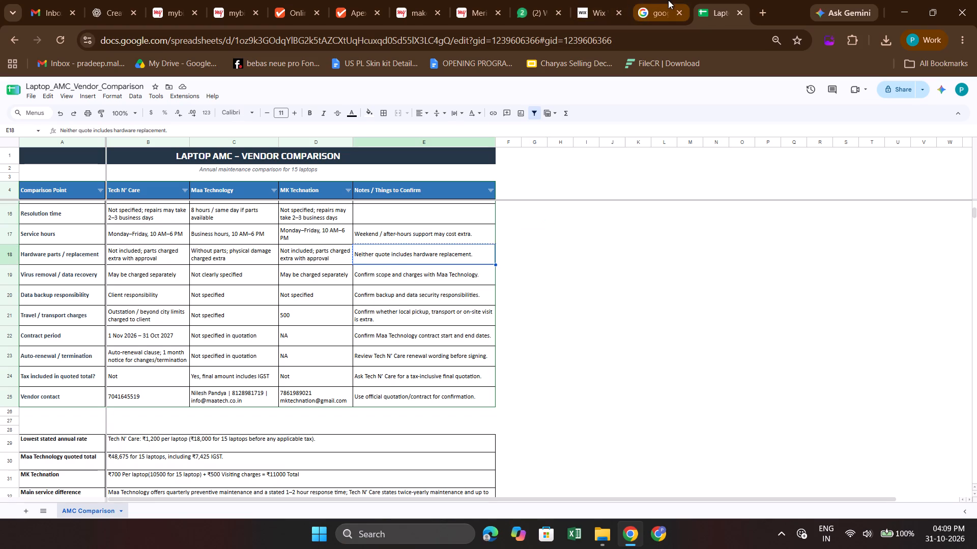
left_click(655, 1)
left_click(328, 199)
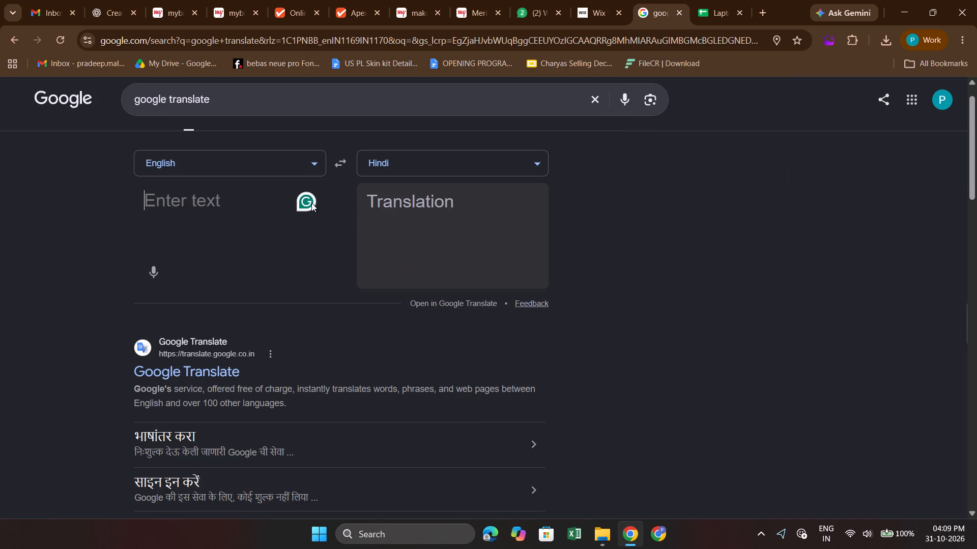
left_click(247, 215)
key("ctrl+v")
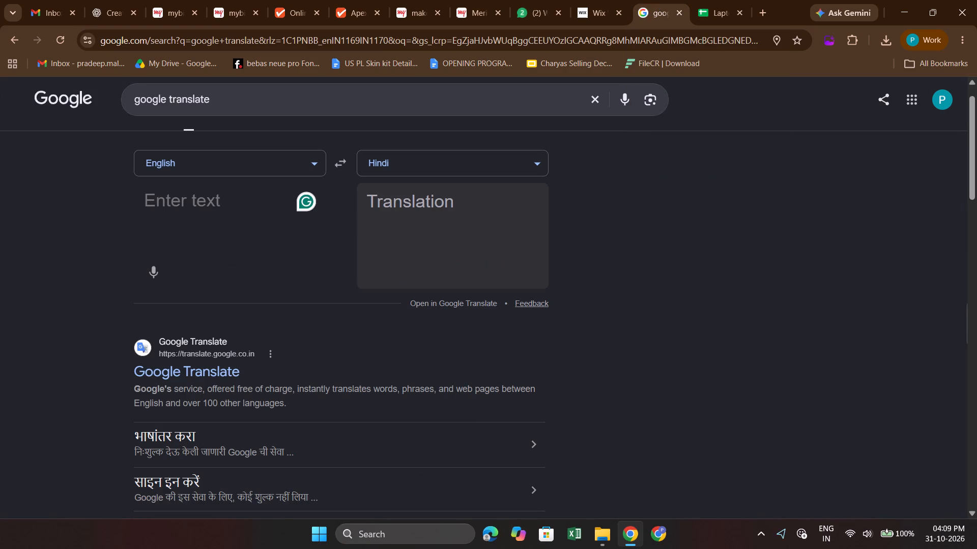
left_click(220, 209)
key("ctrl+v")
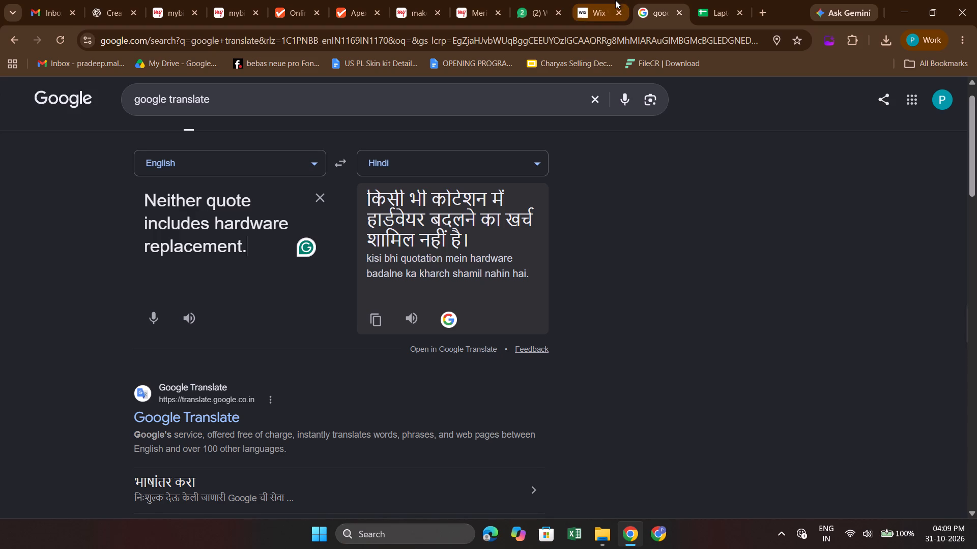
left_click(727, 1)
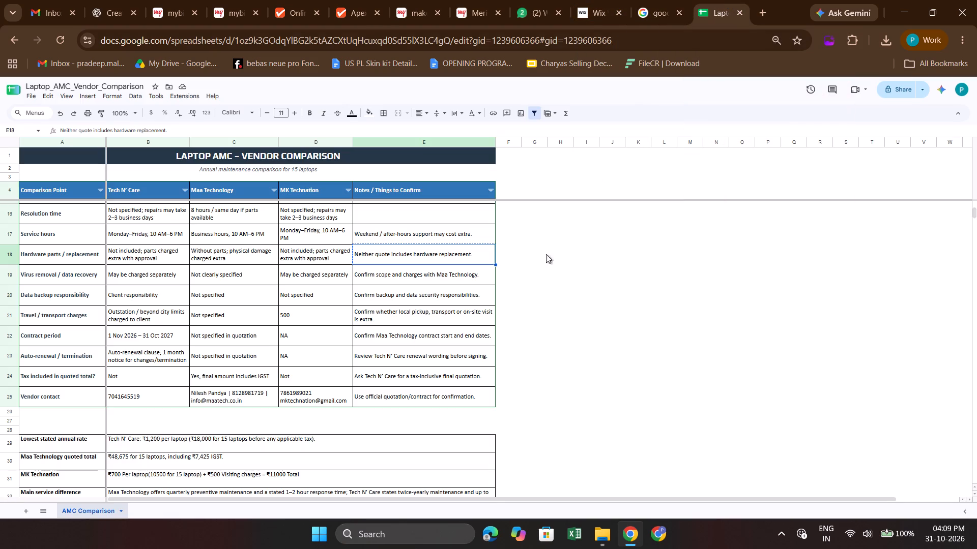
Clear the notes in the virus removal / data recovery and data backup responsibility rows.
key("Down")
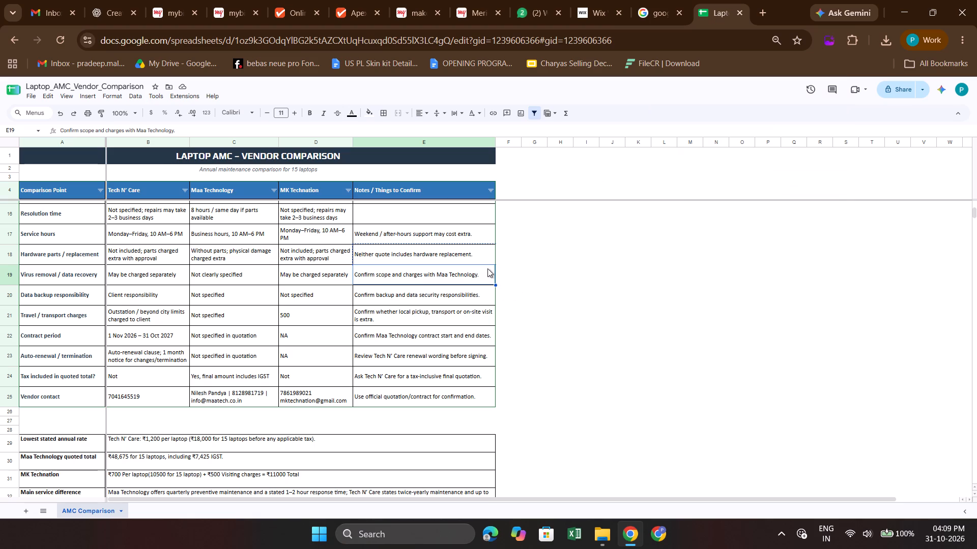
key("BackSpace")
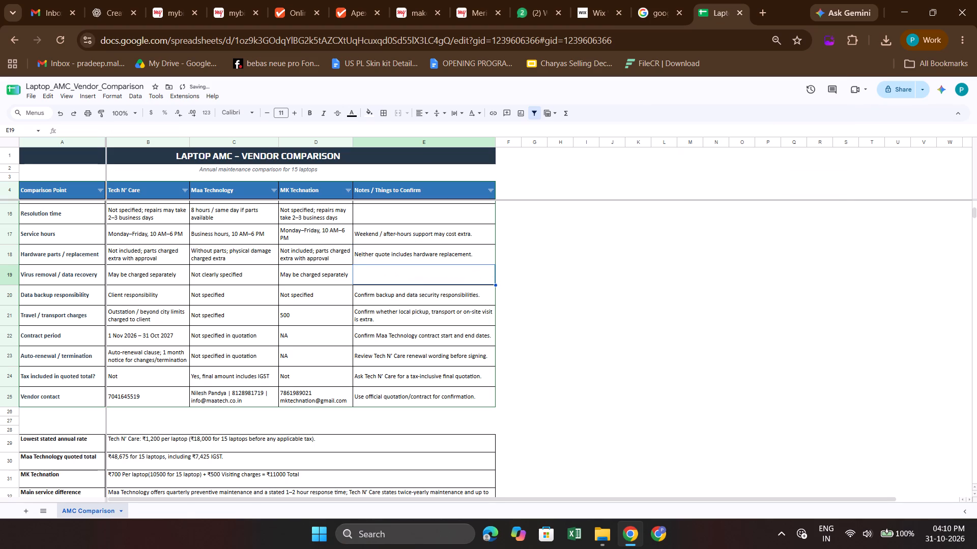
key("Down")
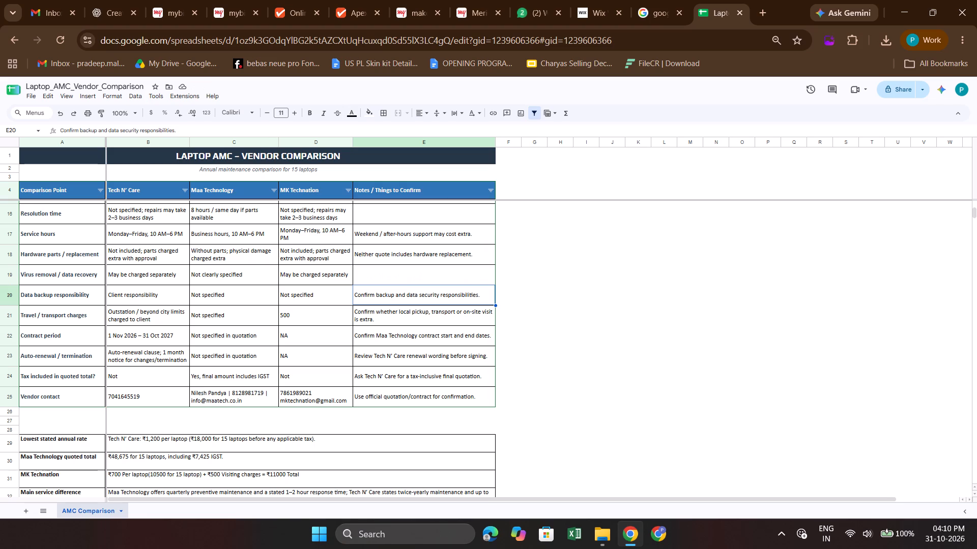
key("BackSpace")
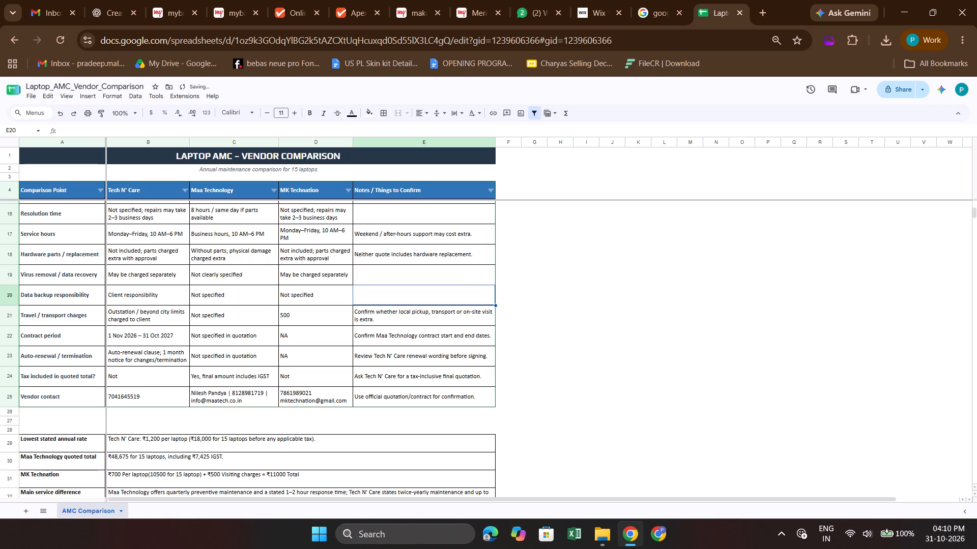
left_click(676, 341)
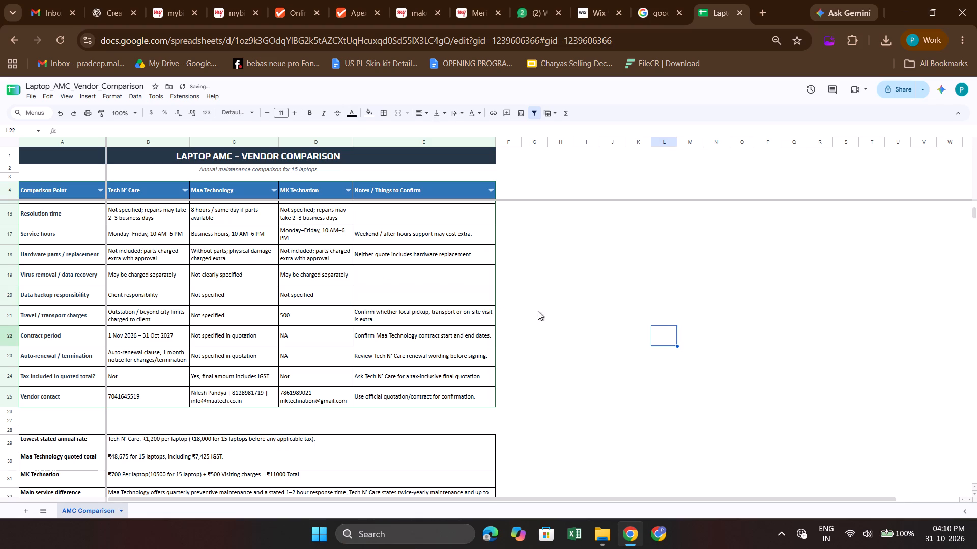
Replace Maa Technology's data backup responsibility entry with a copy of Tech N' Care's "Client responsibility" entry.
left_click(146, 286)
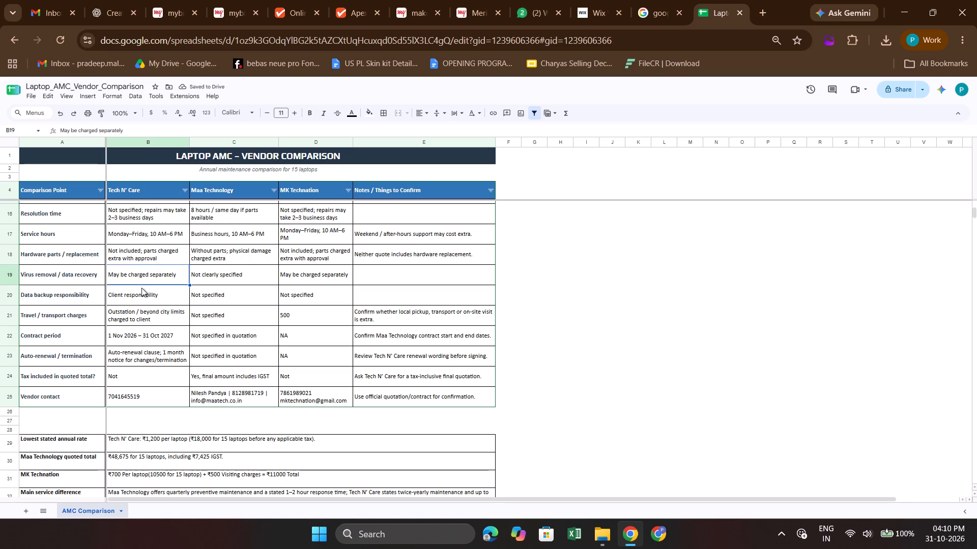
left_click(140, 292)
key("ctrl+c")
key("Right")
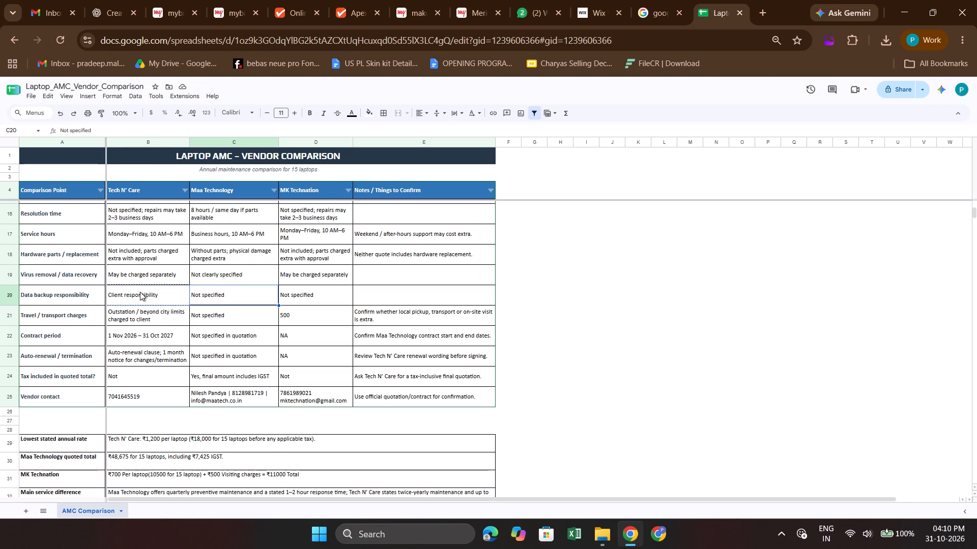
key("ctrl+v")
Replace Maa Technology's virus removal / data recovery entry with a copy of Tech N' Care's "May be charged separately" entry.
scroll(171, 281, "up", 1)
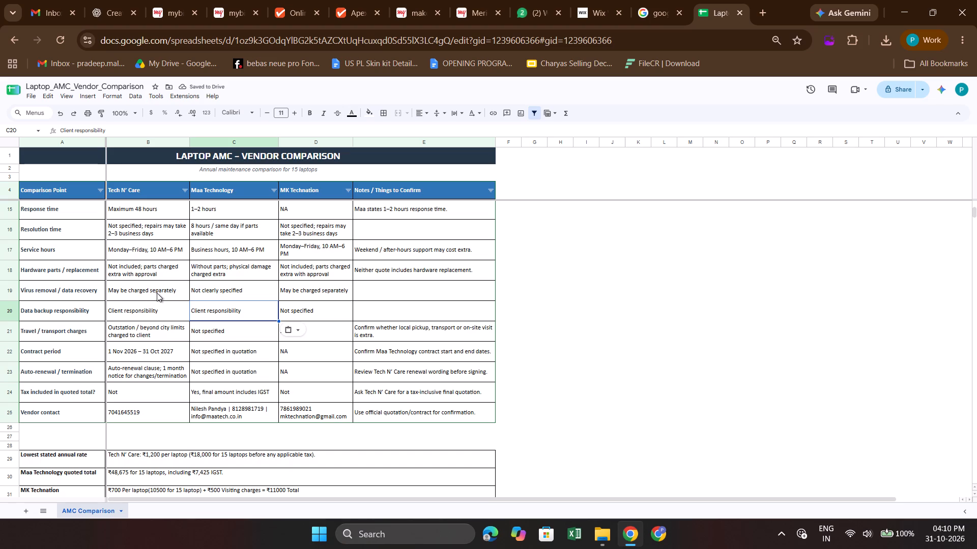
left_click(157, 293)
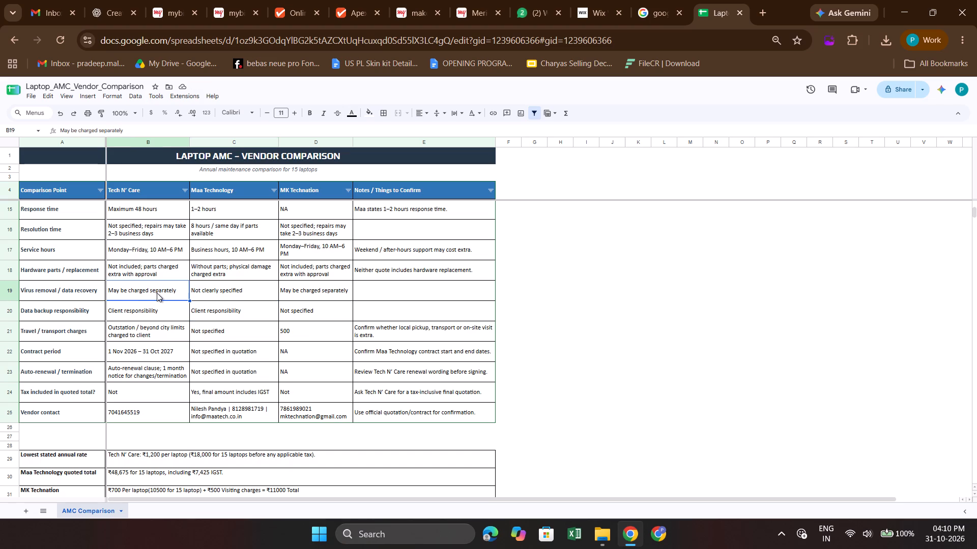
key("ctrl+c")
key("Right")
key("ctrl+v")
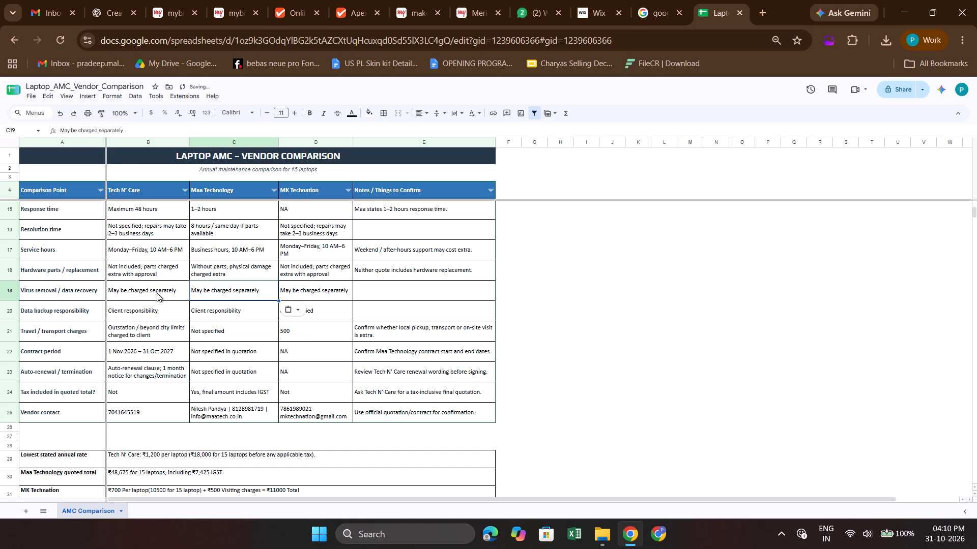
left_click(316, 292)
Replace Maa Technology's travel / transport charges with a copy of Tech N' Care's "Outstation / beyond city limits charged to client" entry.
scroll(316, 292, "down", 1)
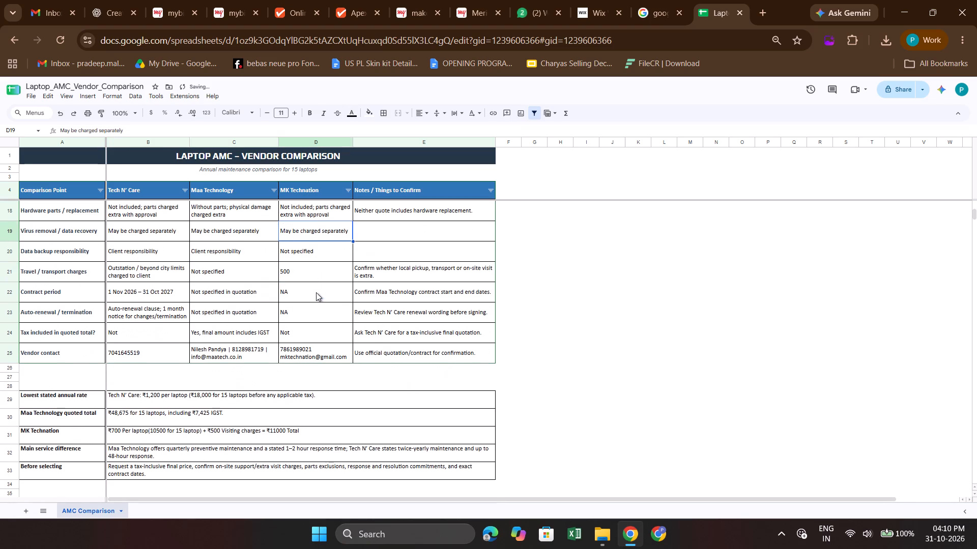
scroll(377, 282, "up", 1)
scroll(234, 297, "up", 1)
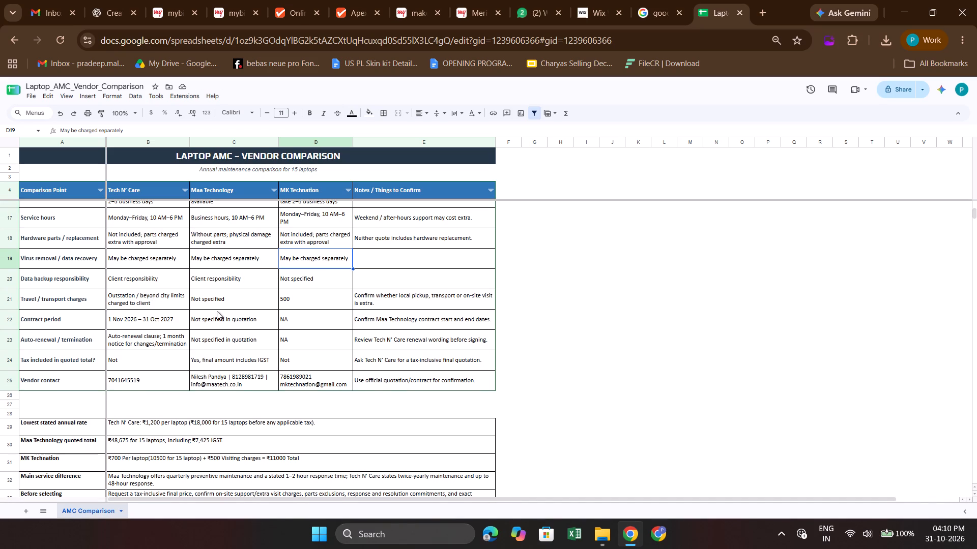
scroll(217, 311, "down", 1)
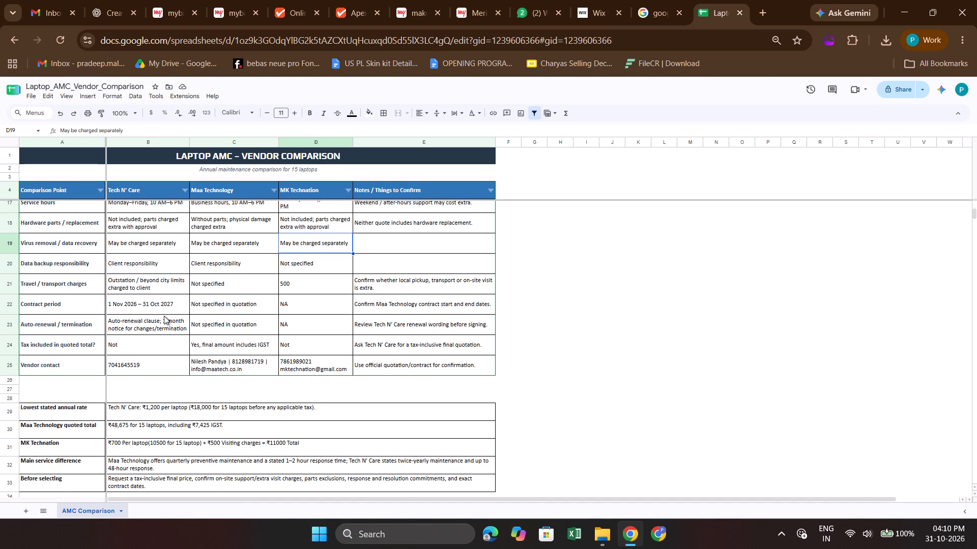
scroll(164, 316, "down", 1)
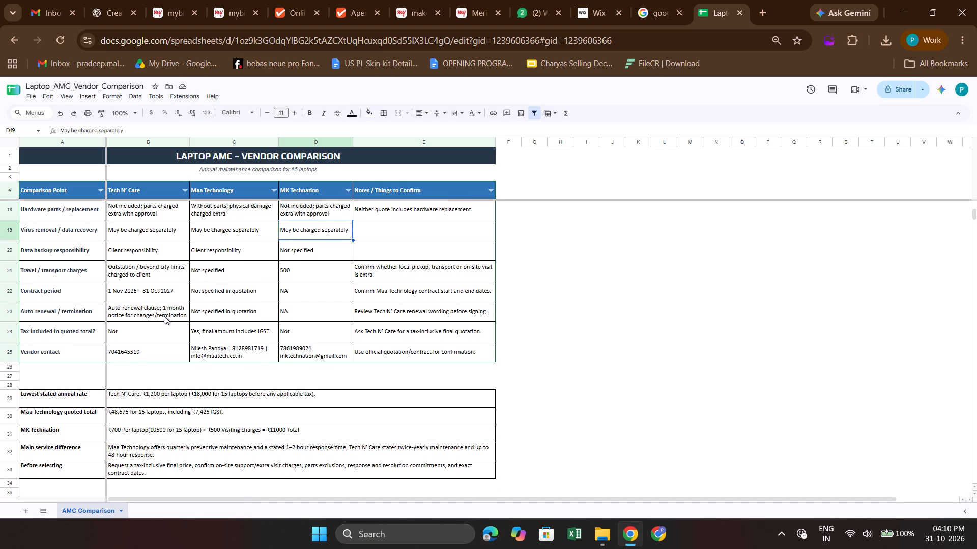
left_click(168, 278)
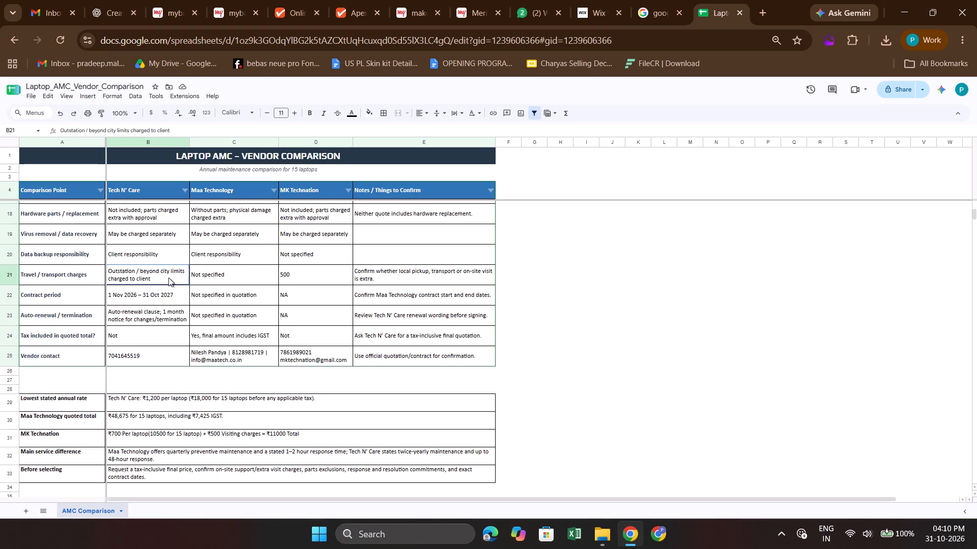
key("ctrl+c")
key("Right")
key("ctrl+v")
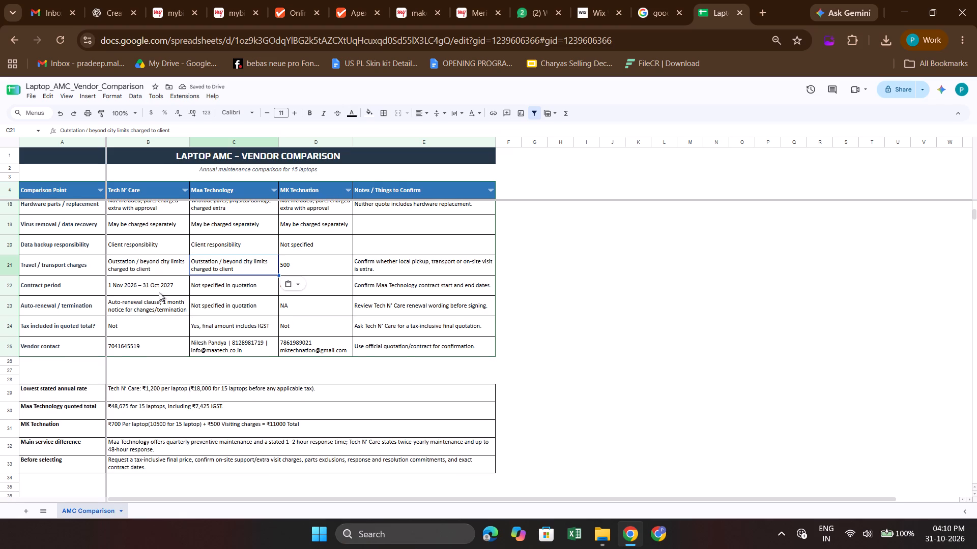
Extend MK Technation's travel / transport charges entry to read "500rs In City".
left_click(306, 264)
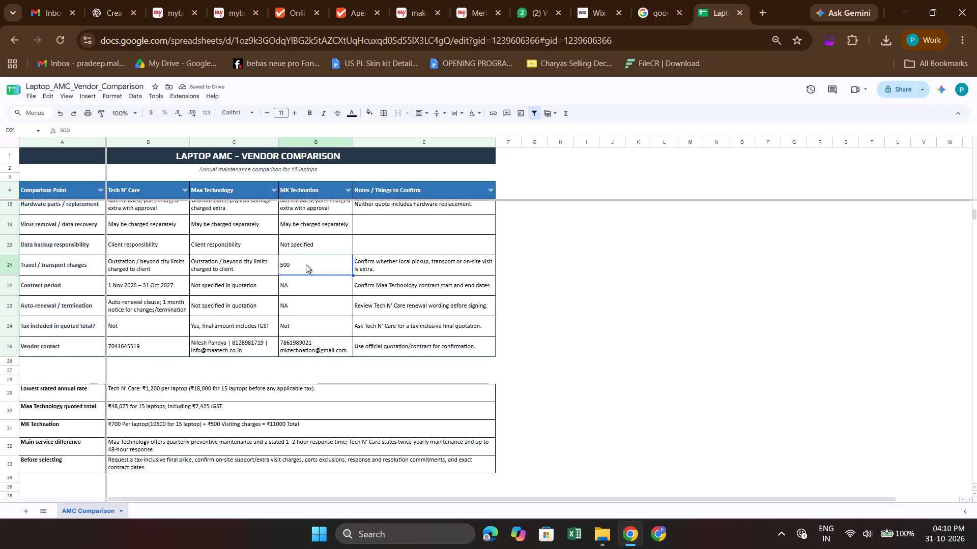
left_click(251, 264)
scroll(251, 264, "up", 2)
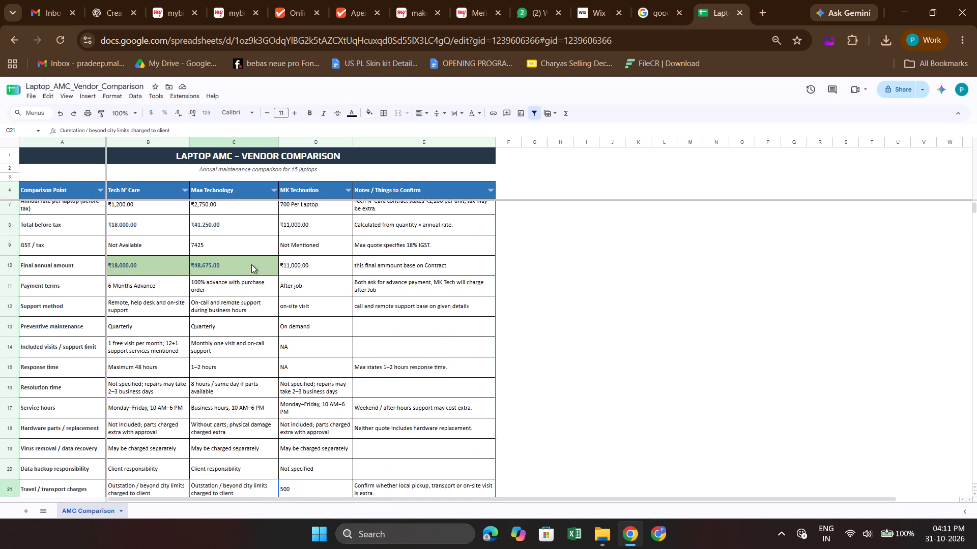
scroll(251, 264, "up", 2)
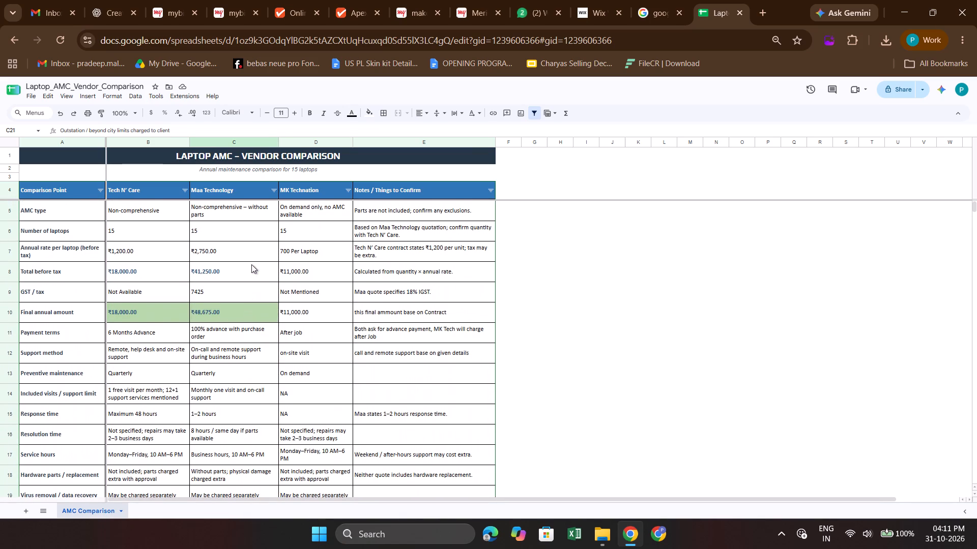
scroll(251, 264, "up", 2)
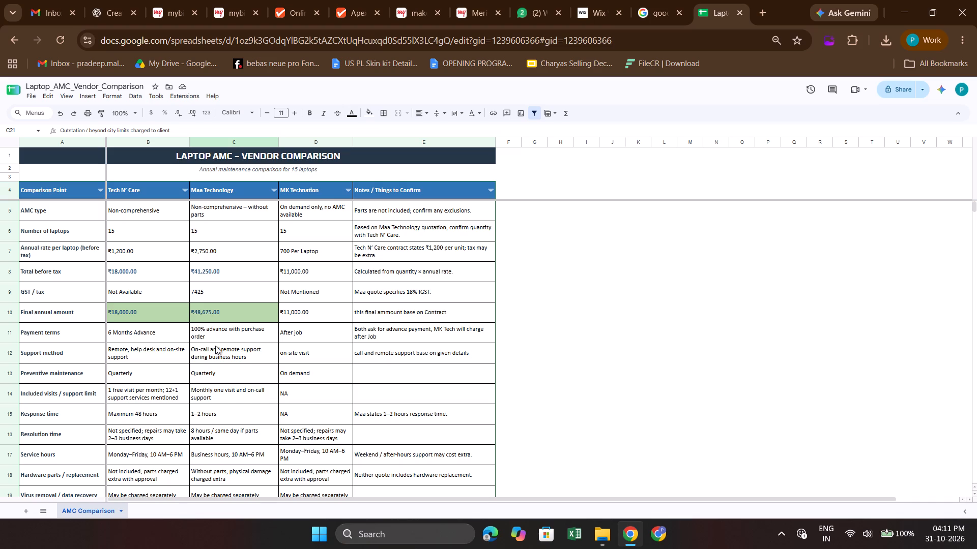
scroll(215, 346, "down", 3)
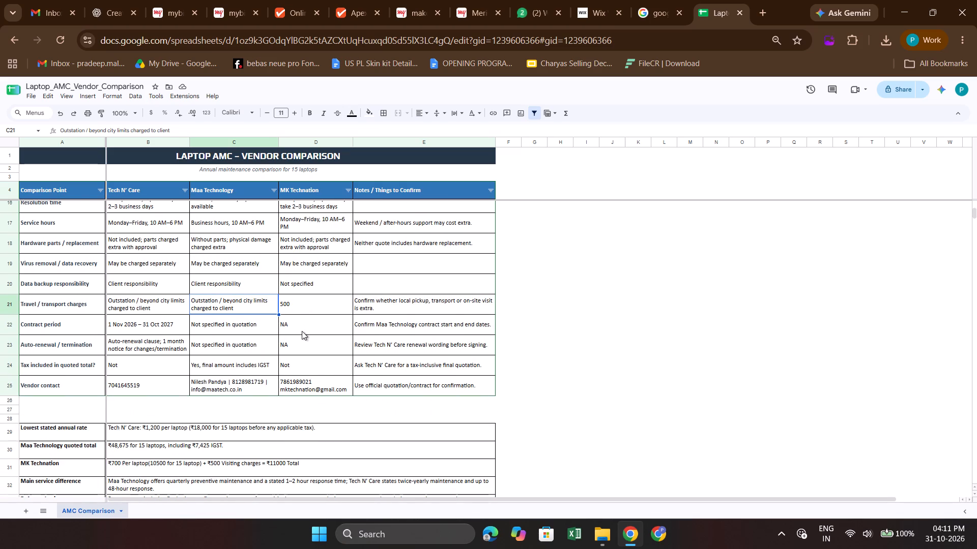
left_click(302, 331)
double_click(310, 301)
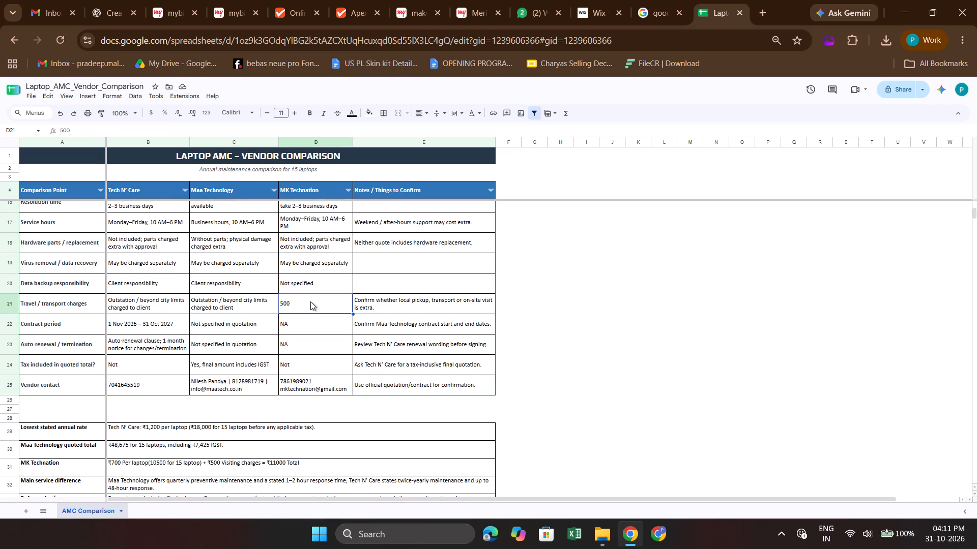
type("rs In")
key("space")
type("City")
key("Return")
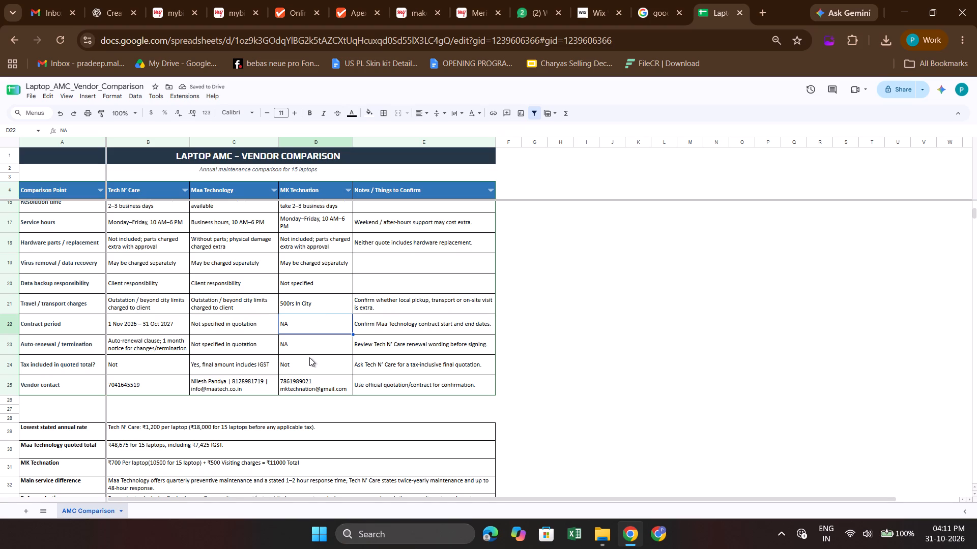
Set Tech N' Care's contract period to "1 Year".
scroll(236, 324, "up", 1)
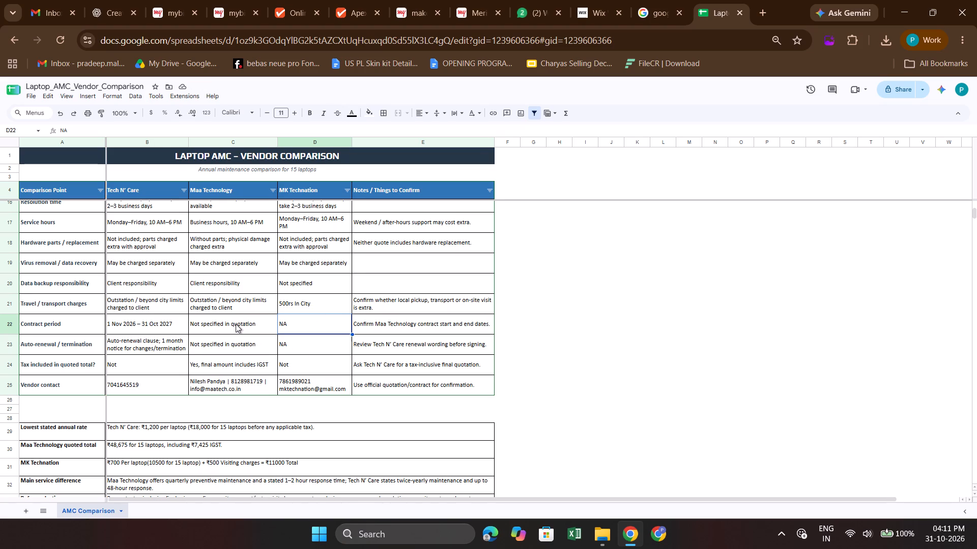
scroll(236, 324, "up", 1)
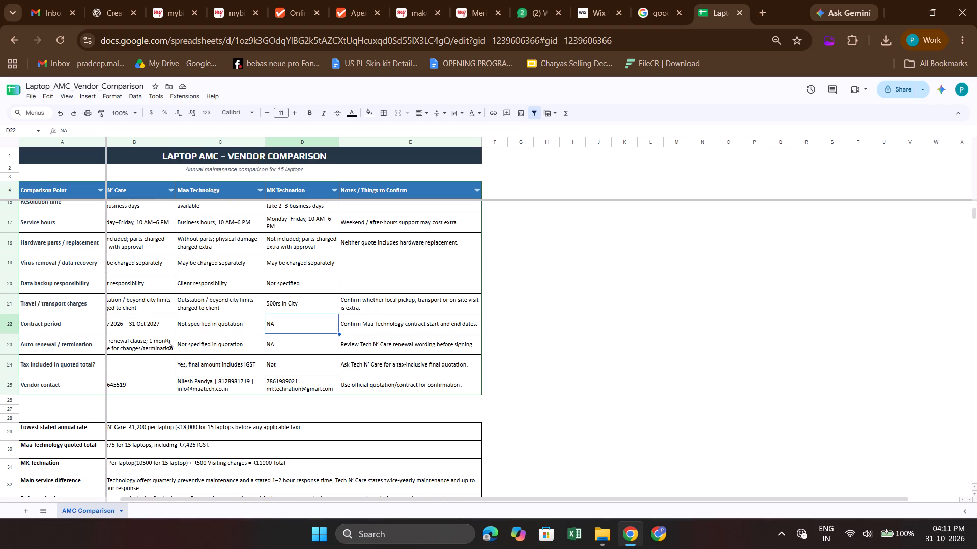
left_click(135, 324)
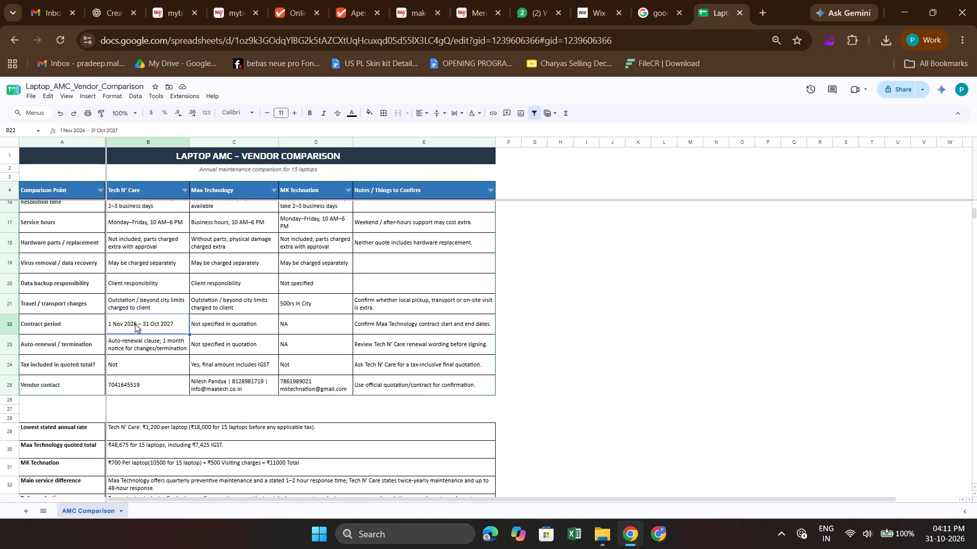
key("1")
key("space")
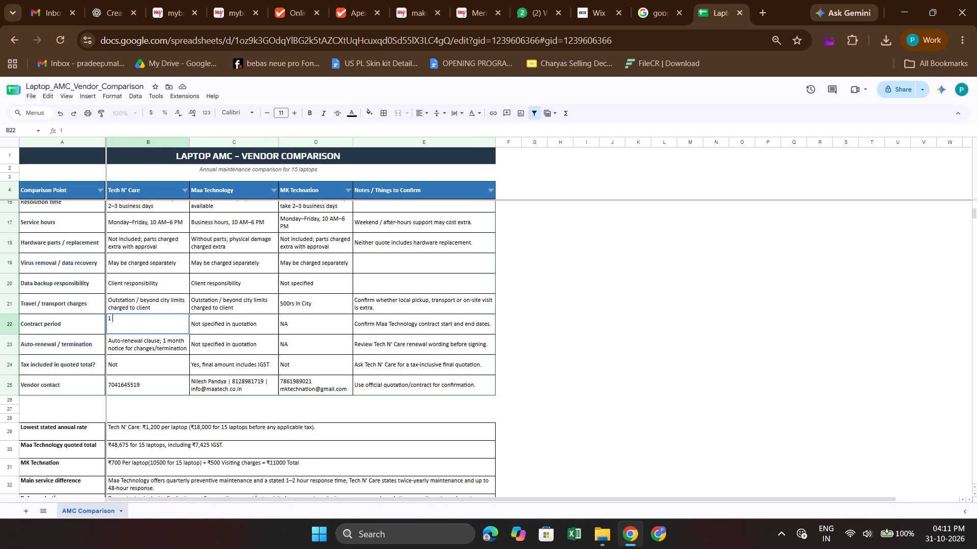
type("Year")
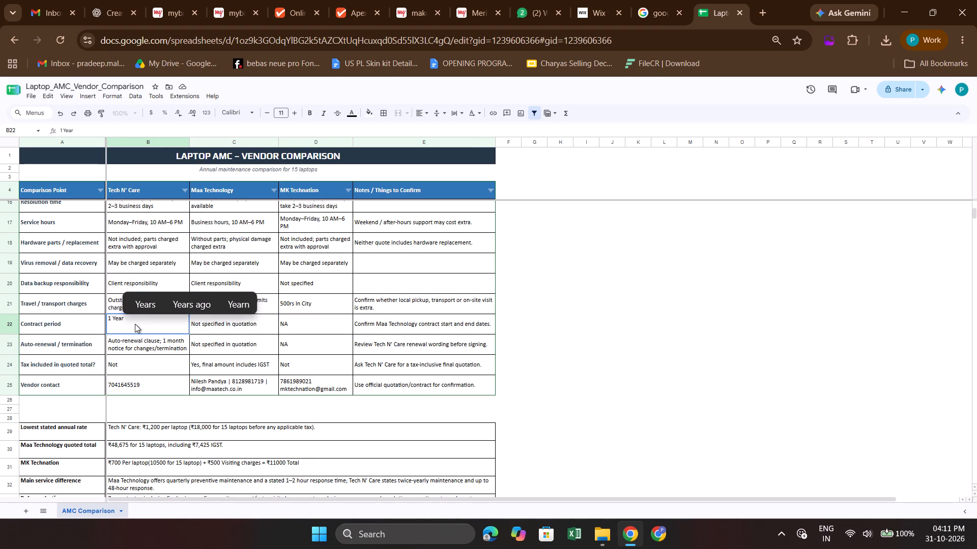
key("Right")
Replace Maa Technology's contract period with a copy of Tech N' Care's "1 Year" entry.
key("Left")
key("ctrl+c")
key("Right")
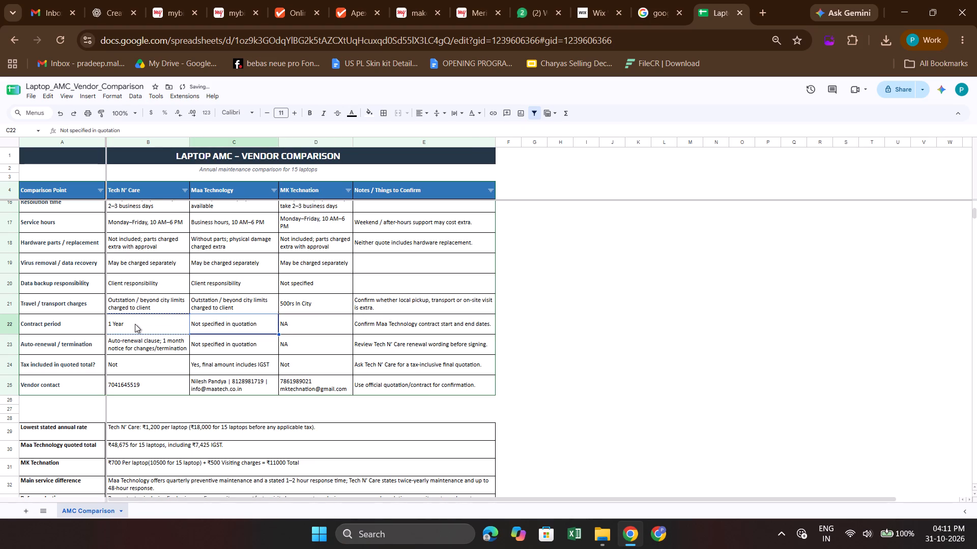
key("ctrl+v")
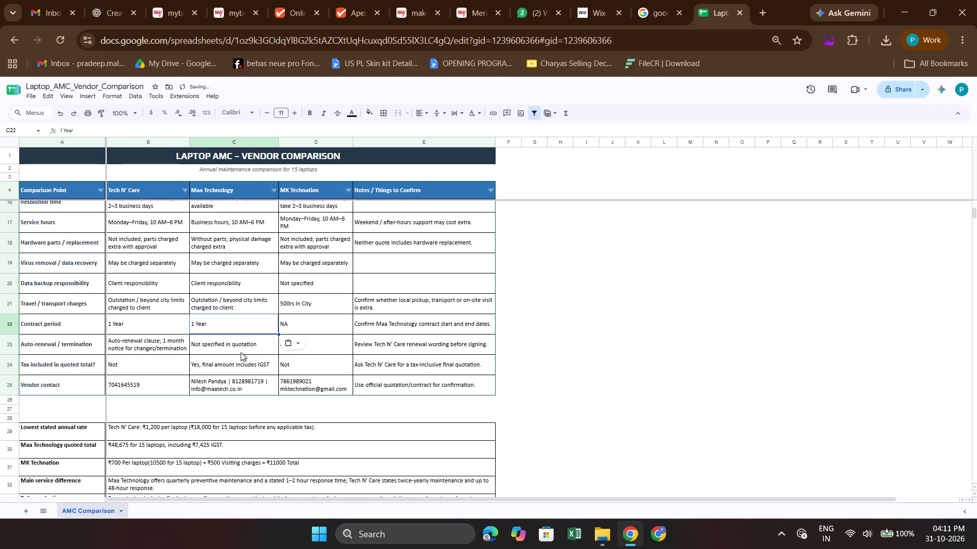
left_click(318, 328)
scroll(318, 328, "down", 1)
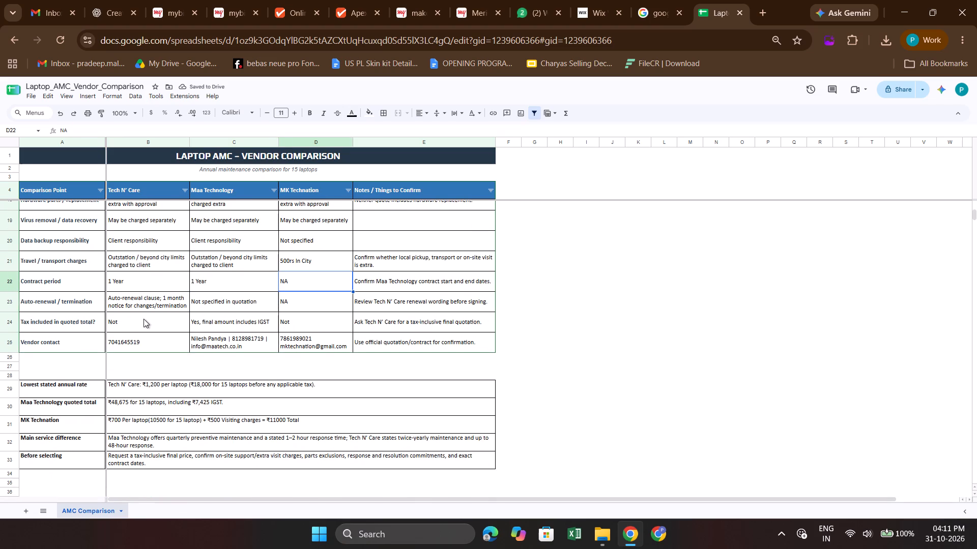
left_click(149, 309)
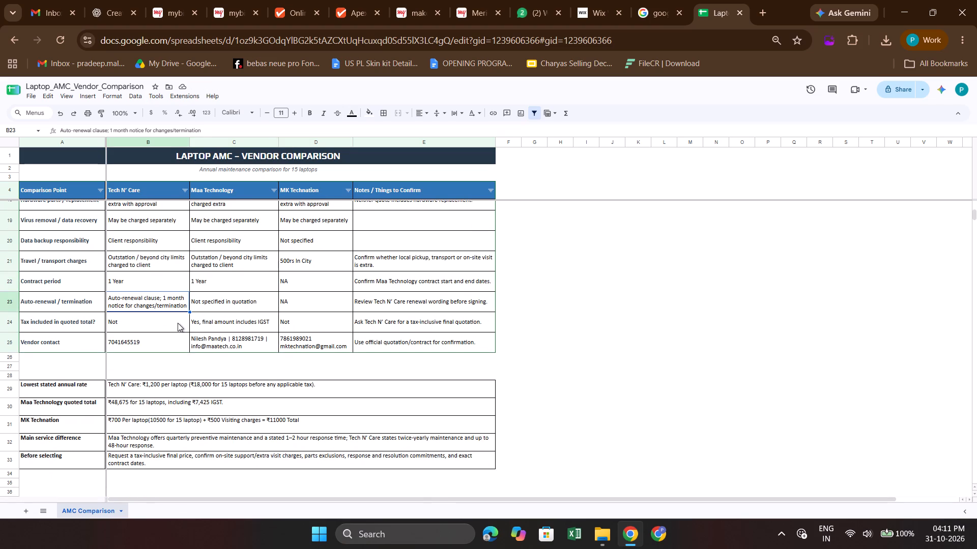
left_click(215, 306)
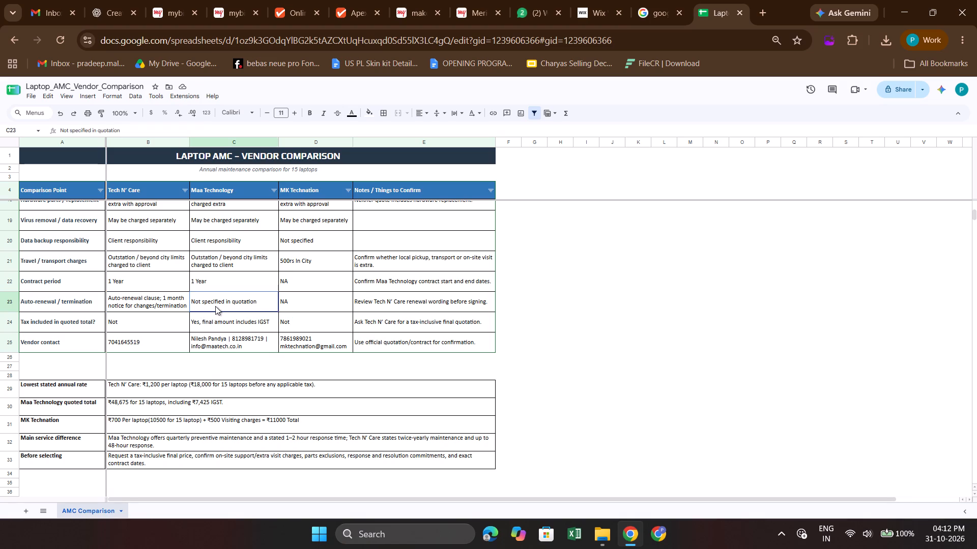
Clear the Notes / Things to Confirm entries for contract period, auto-renewal / termination, tax included in quoted total and vendor contact.
left_click(412, 278)
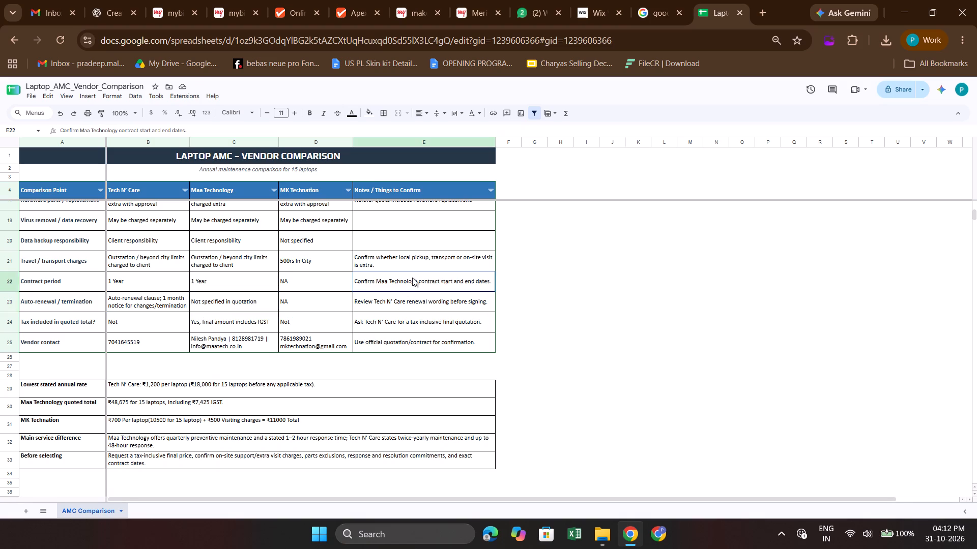
key("BackSpace")
key("Down")
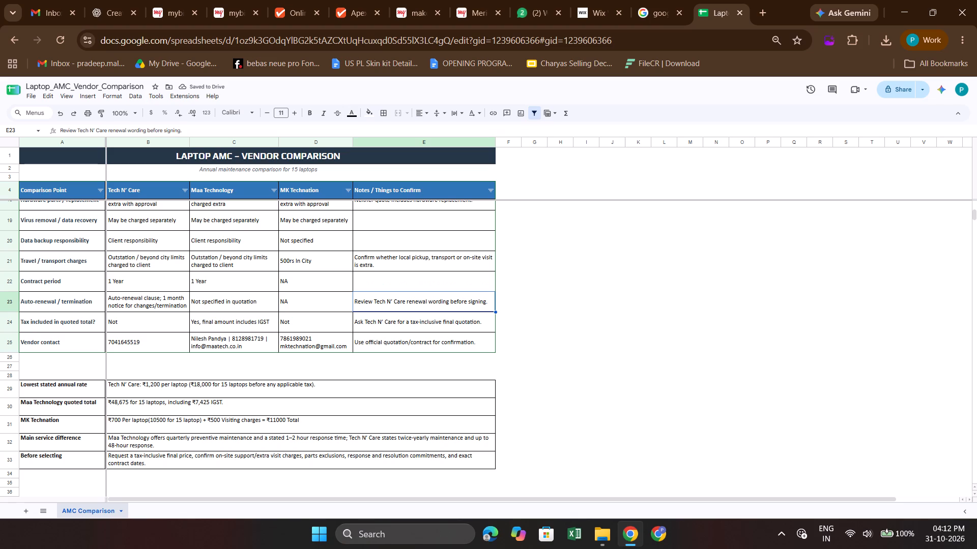
key("BackSpace")
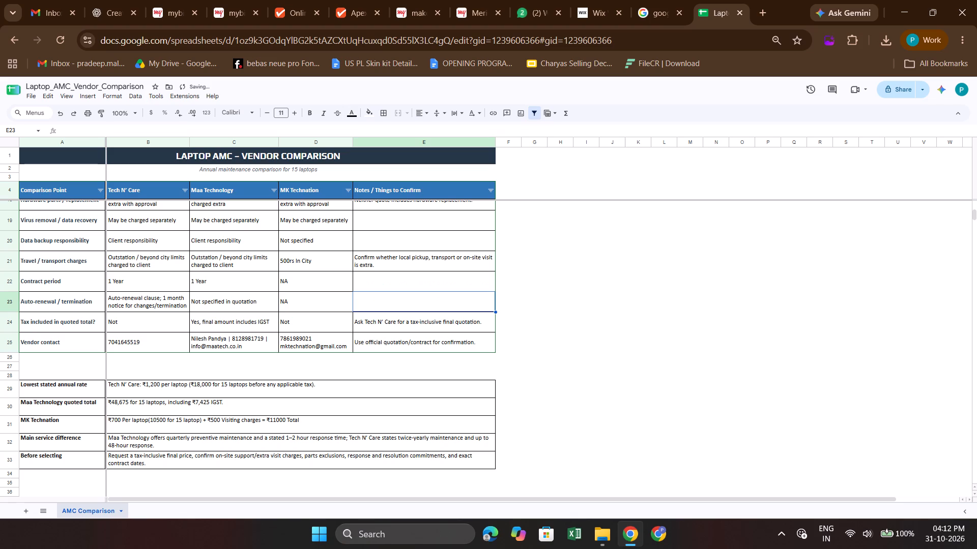
key("Down")
key("BackSpace")
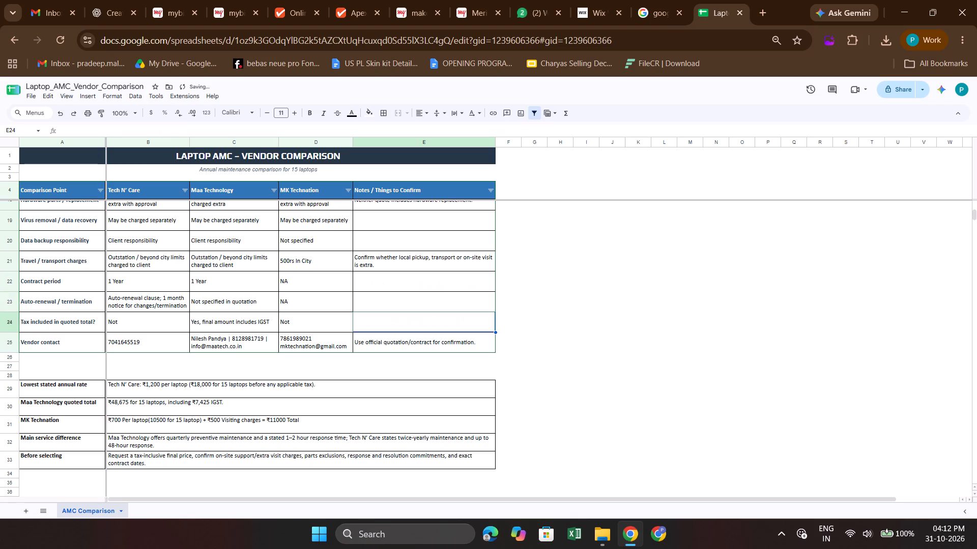
key("Down")
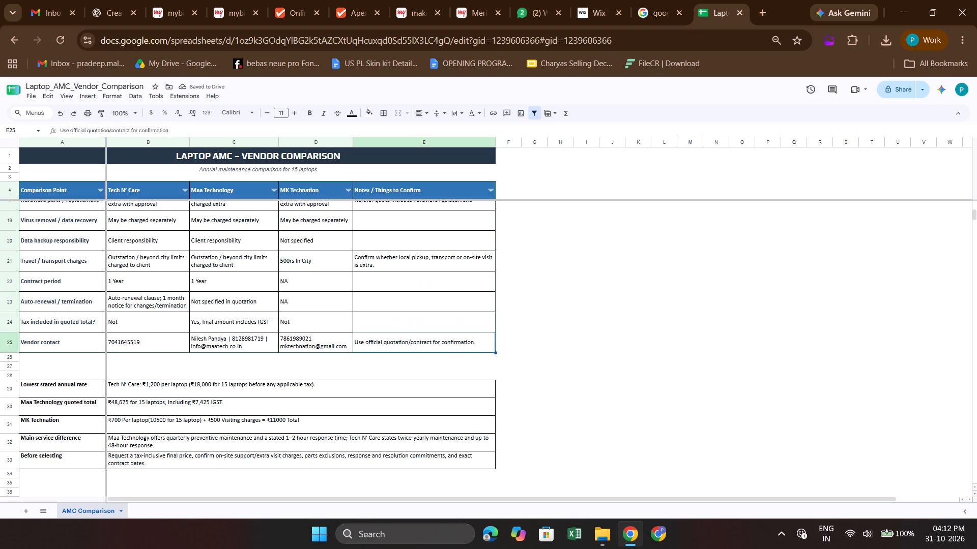
key("BackSpace")
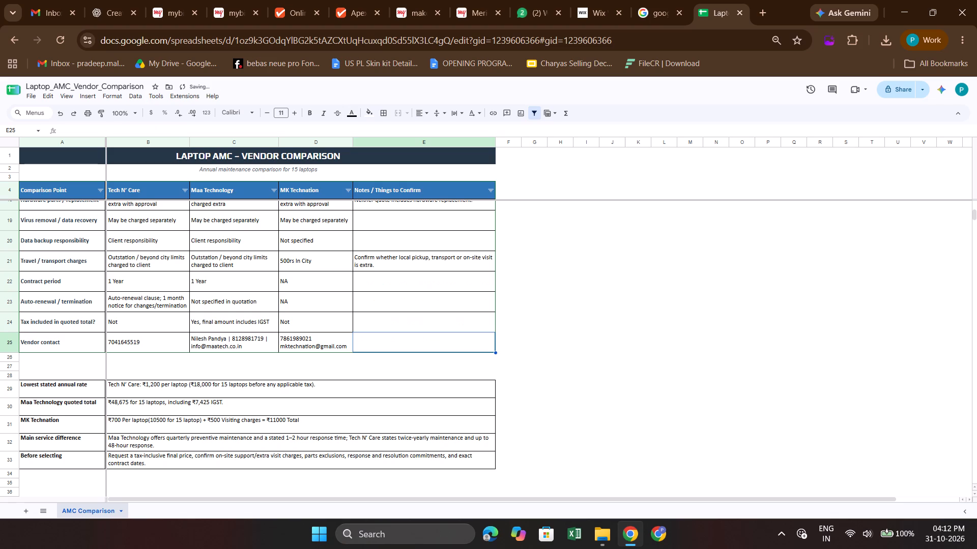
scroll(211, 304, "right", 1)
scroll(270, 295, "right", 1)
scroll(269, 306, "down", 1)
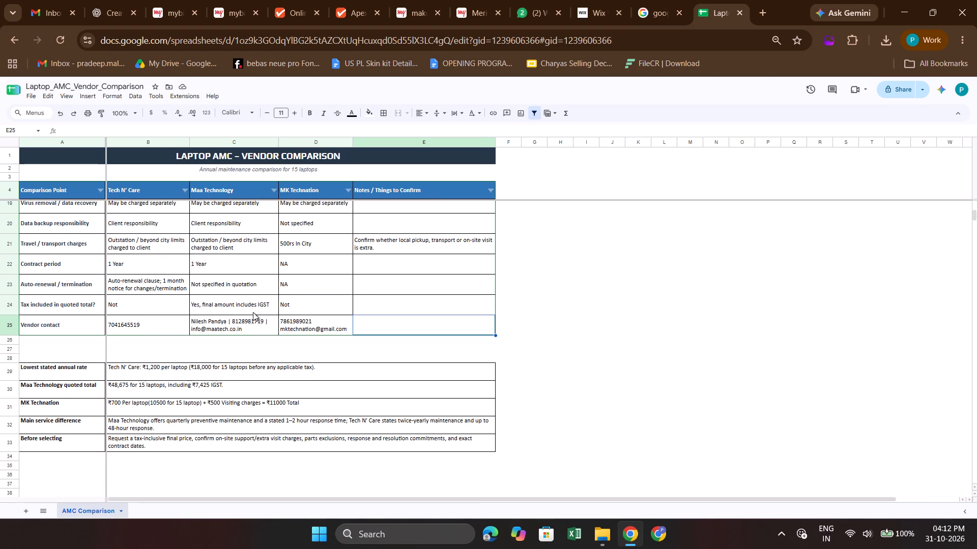
Check the lower comparison rows and the summary block beneath them, and save the vendor comparison spreadsheet.
scroll(253, 312, "right", 1)
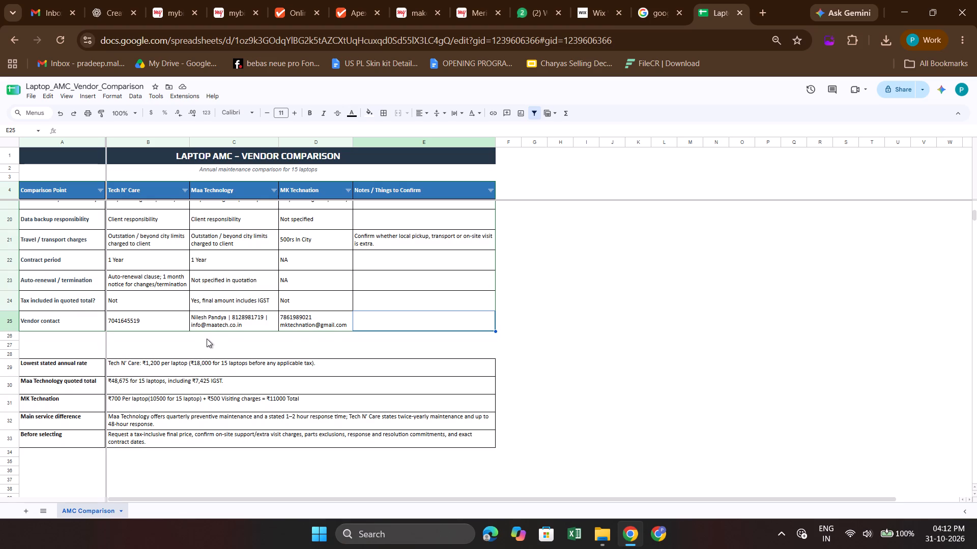
scroll(207, 339, "right", 1)
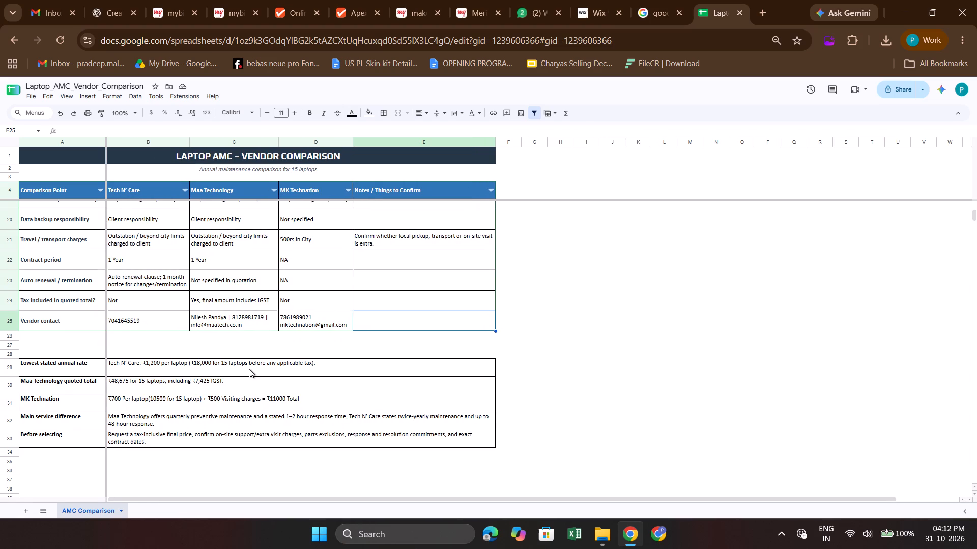
scroll(249, 369, "down", 1)
scroll(249, 369, "right", 1)
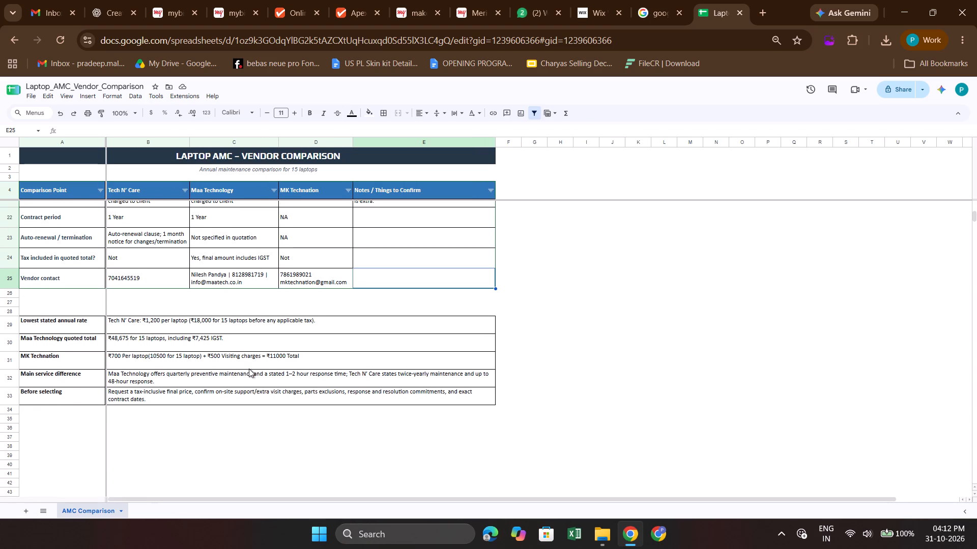
scroll(249, 369, "up", 6)
key("ctrl+s")
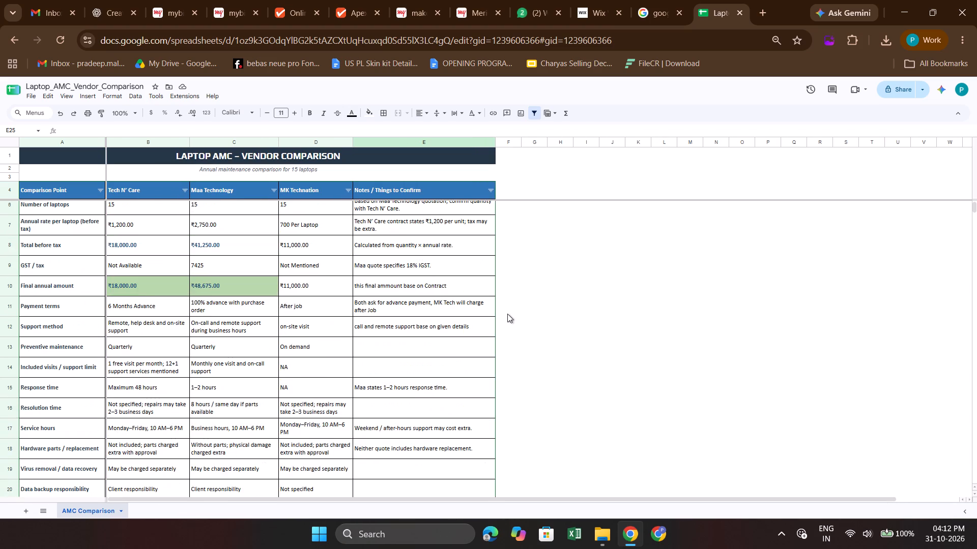
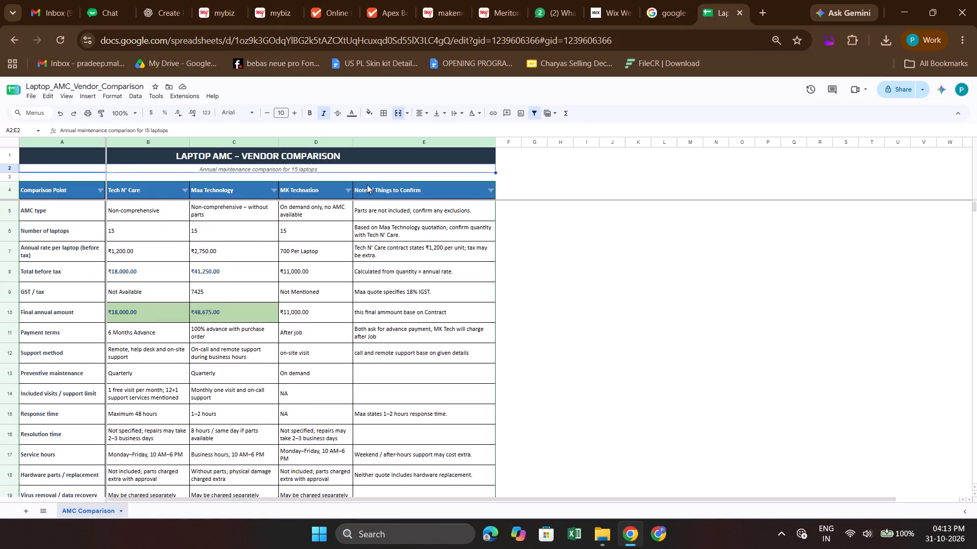
Change the font of the "LAPTOP AMC – VENDOR COMPARISON" title in row 1 to Times.
left_click(334, 159)
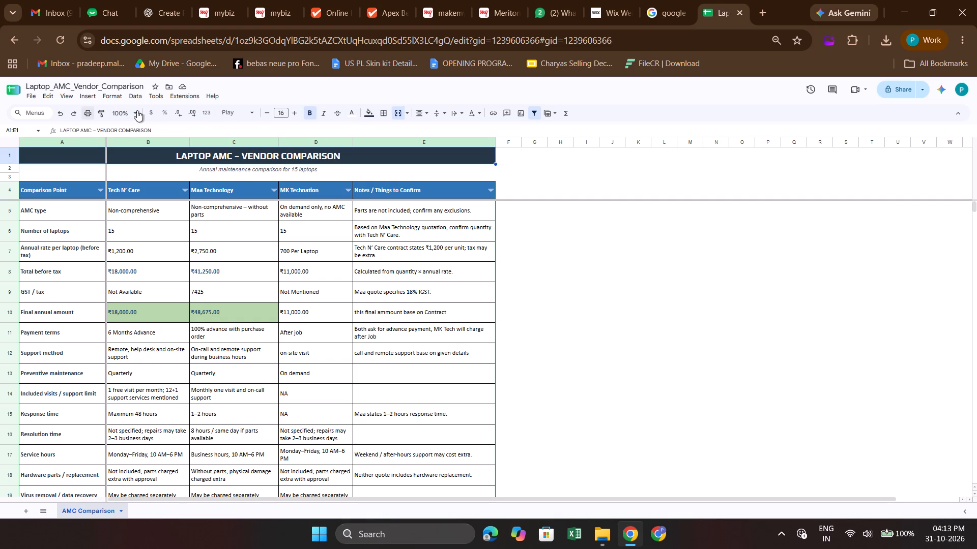
left_click(254, 115)
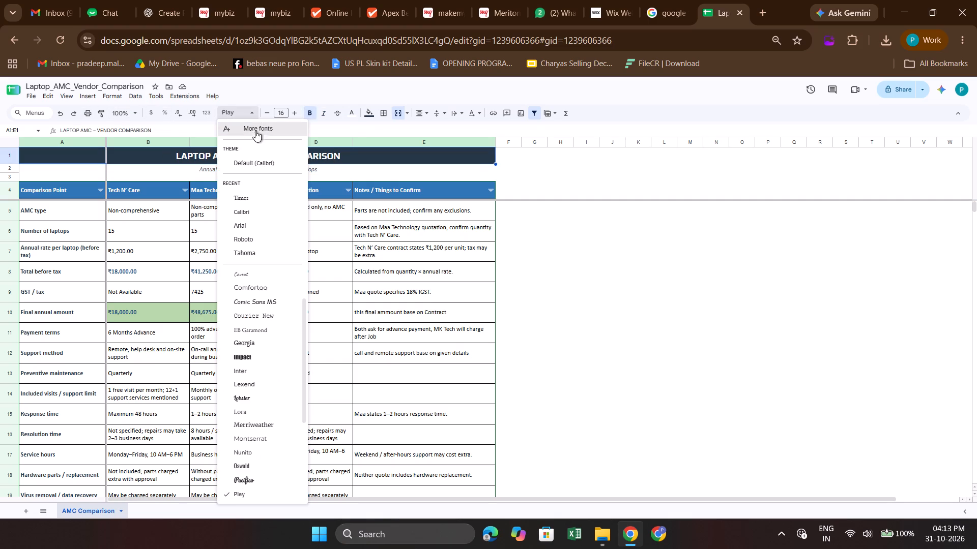
left_click(252, 202)
left_click(516, 244)
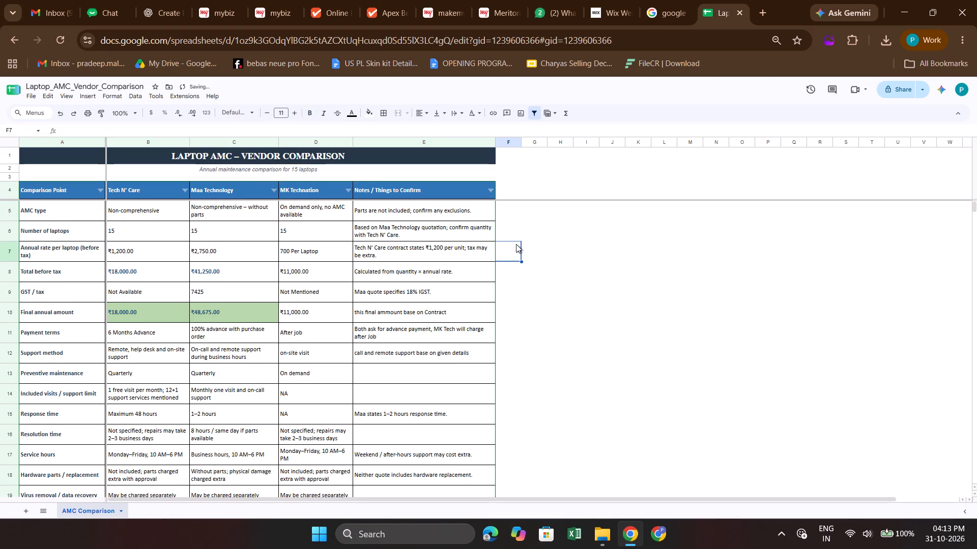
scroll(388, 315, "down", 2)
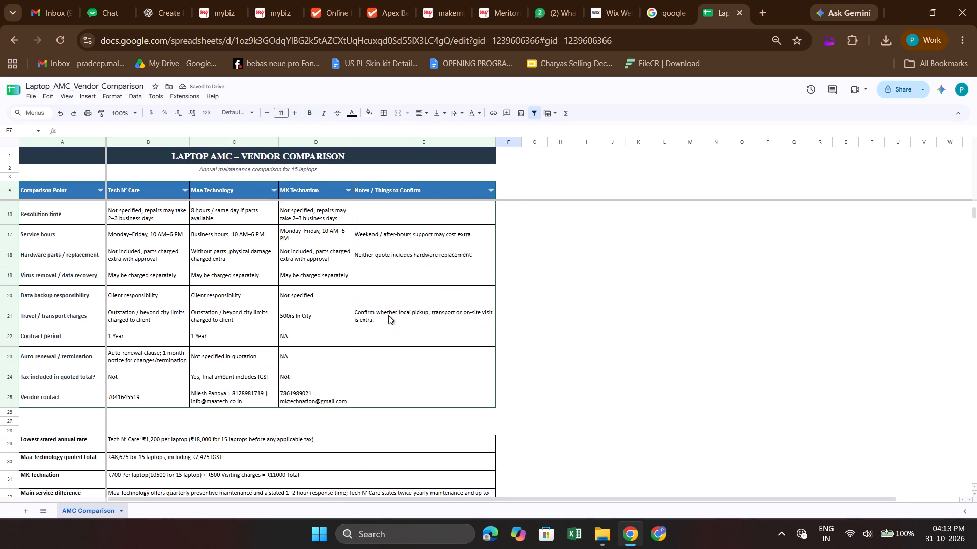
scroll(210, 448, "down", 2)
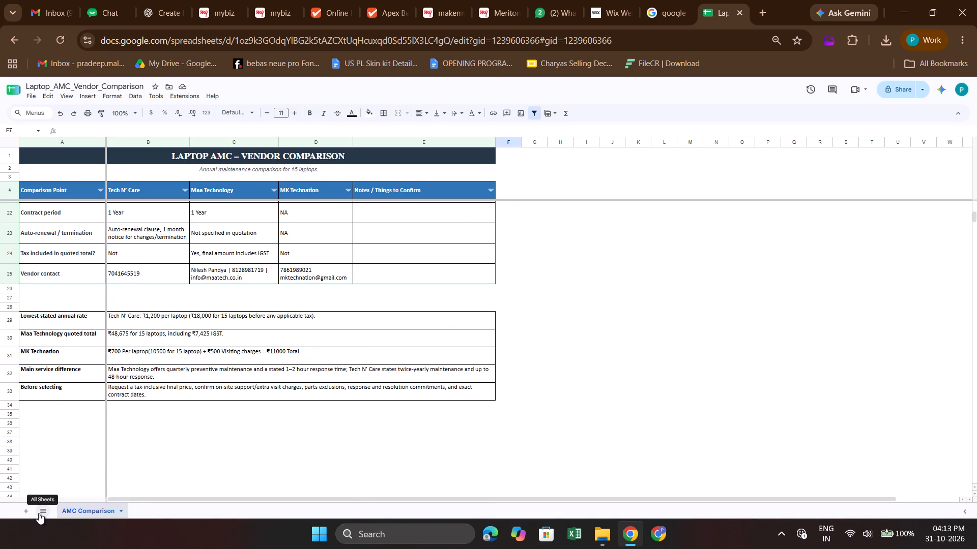
Look over the whole vendor comparison table and the summary rows below it, and save the sheet.
left_click(39, 513)
left_click(39, 513)
scroll(176, 408, "up", 4)
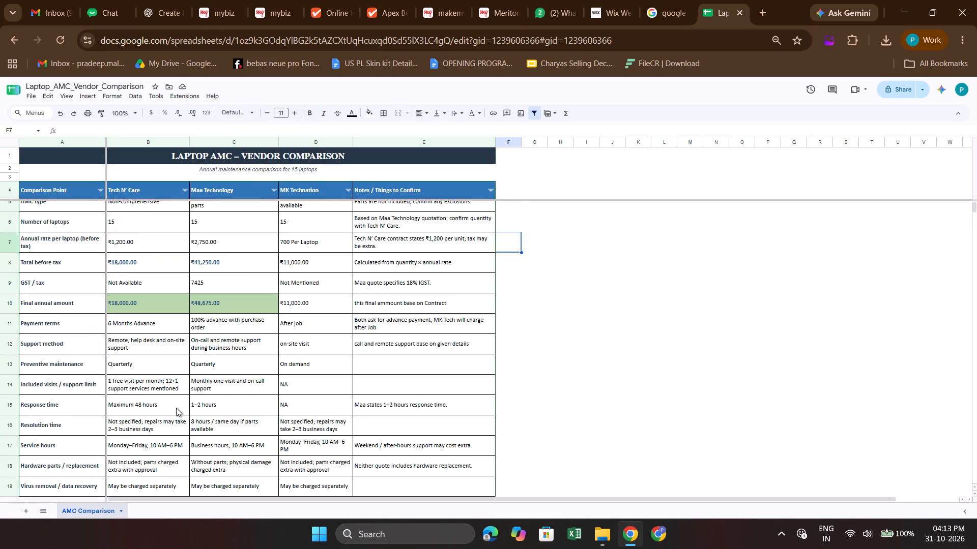
scroll(176, 408, "up", 2)
left_click(514, 300)
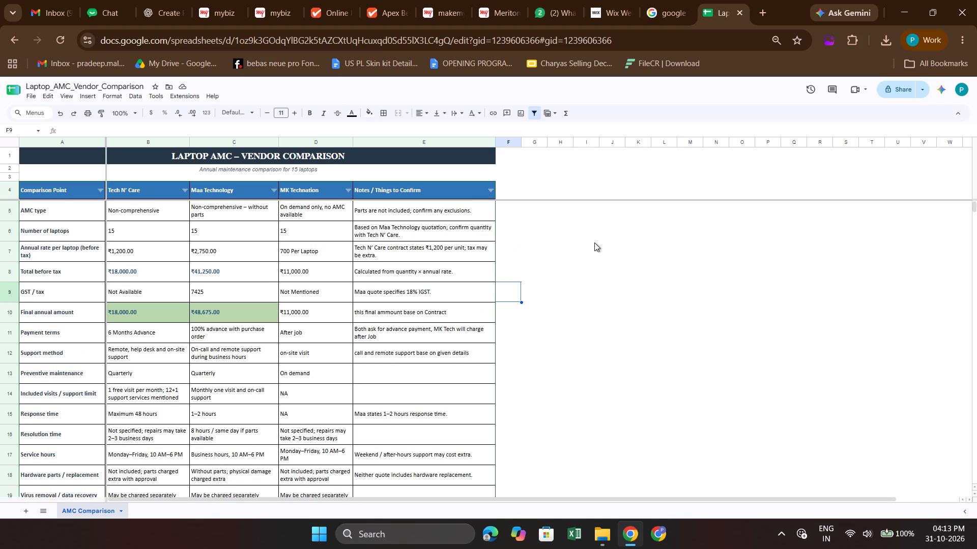
scroll(594, 242, "up", 1)
scroll(594, 242, "down", 1)
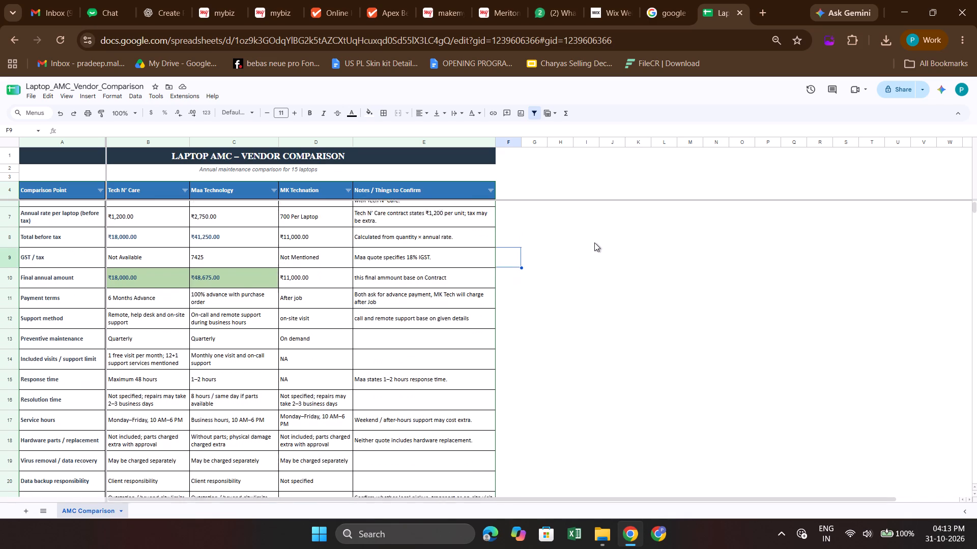
scroll(594, 242, "down", 4)
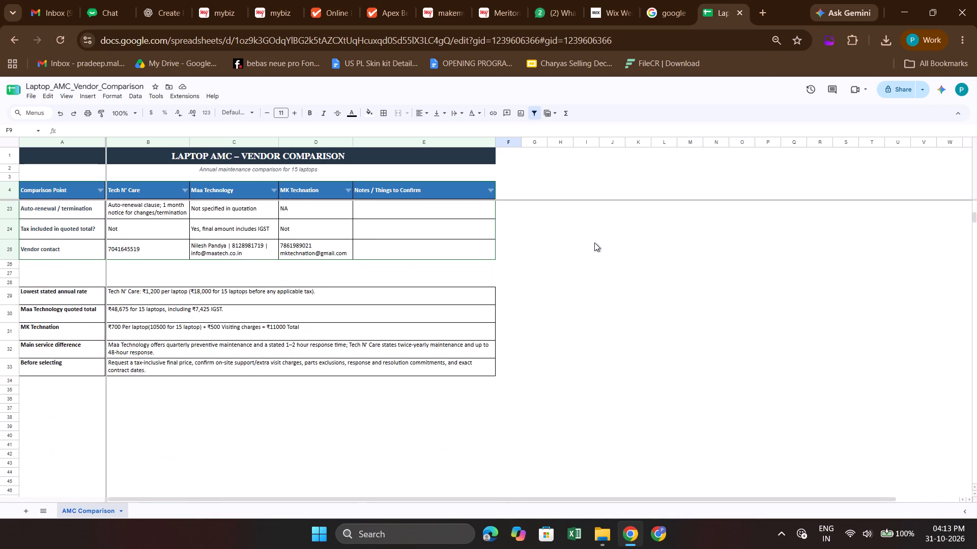
left_click(371, 283)
scroll(371, 283, "up", 2)
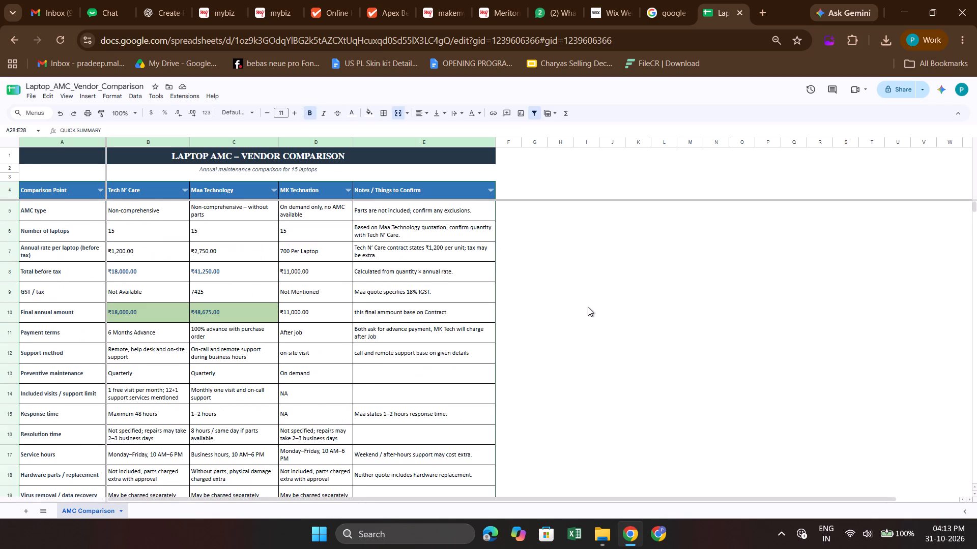
key("ctrl+s")
key("ctrl+s")
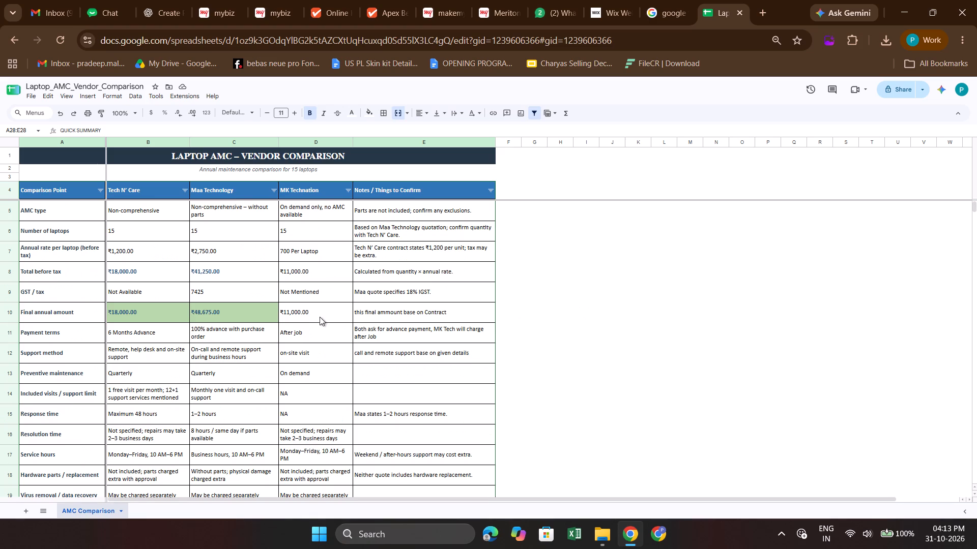
Widen the Tech N' Care, Maa Technology, MK Technation and Notes / Things to Confirm columns together to one equal width.
scroll(198, 325, "up", 1)
left_click(136, 141)
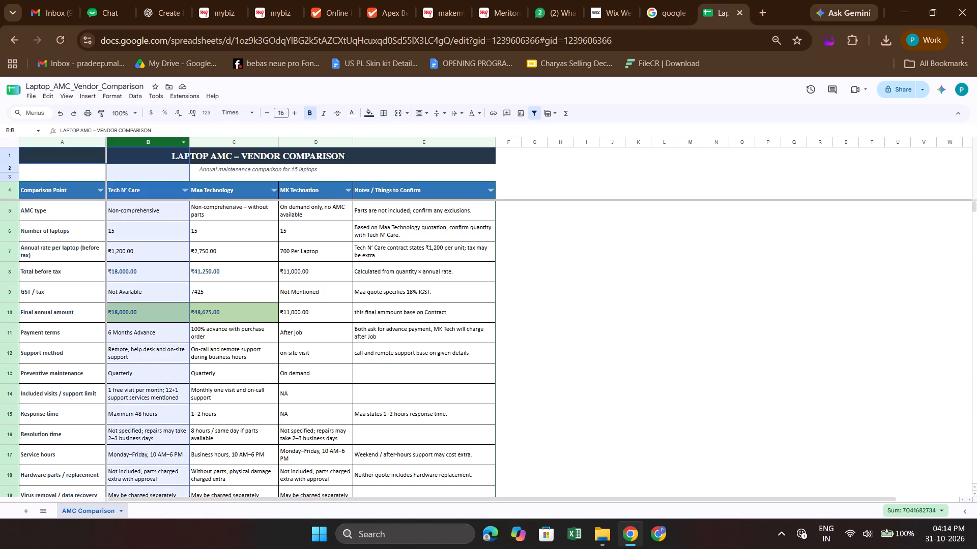
key("shift+Right")
key("shift+Right")
key("shift+Right")
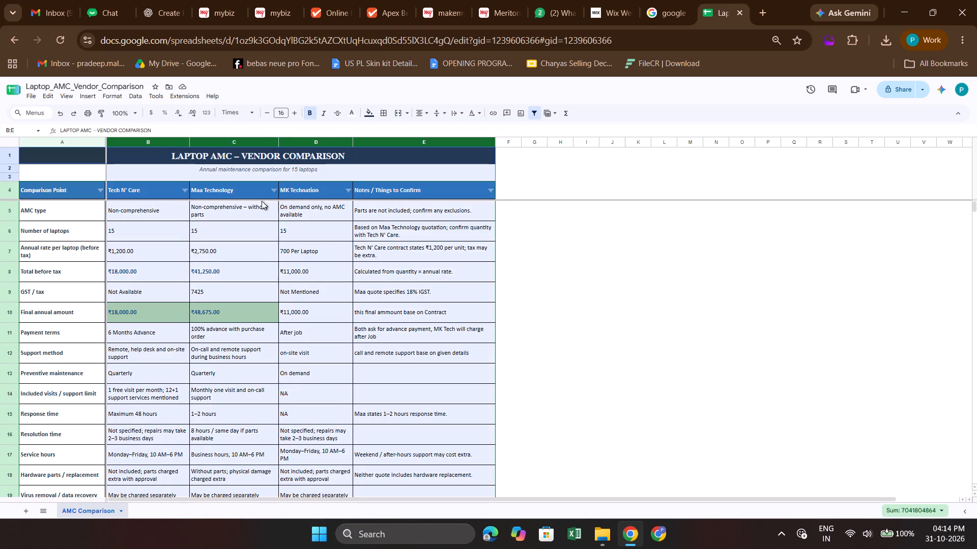
scroll(262, 204, "up", 1)
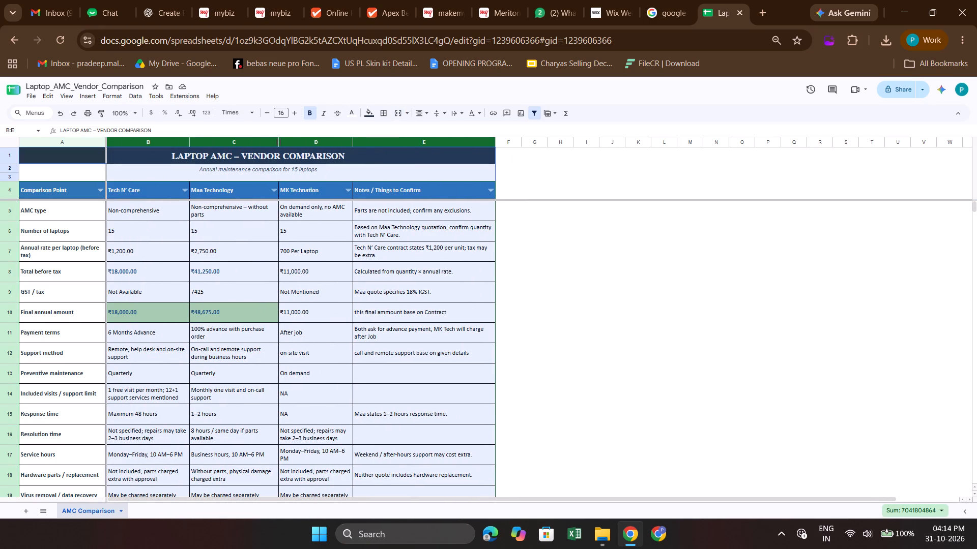
left_click_drag(279, 143, 298, 143)
left_click(586, 238)
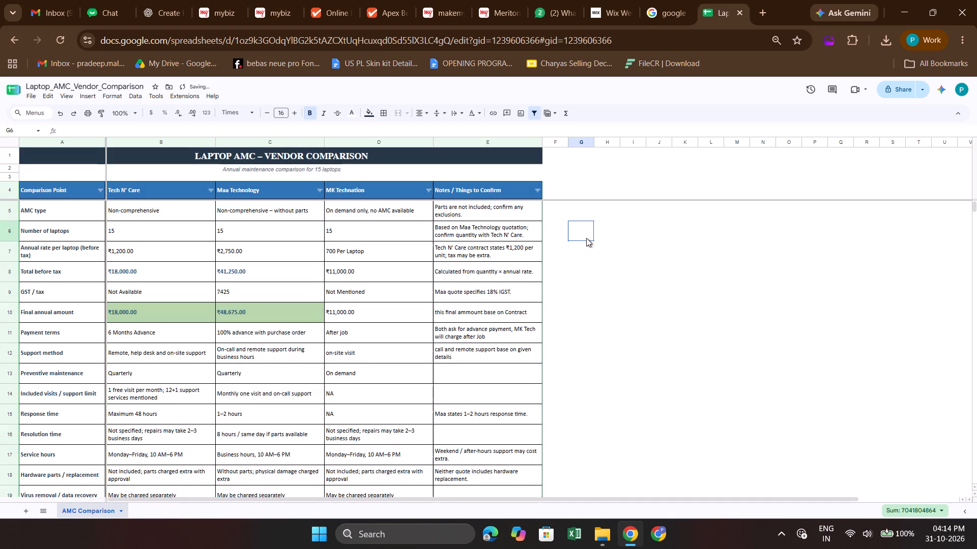
Widen the Notes / Things to Confirm column further so it is broader than the vendor columns.
left_click(540, 140)
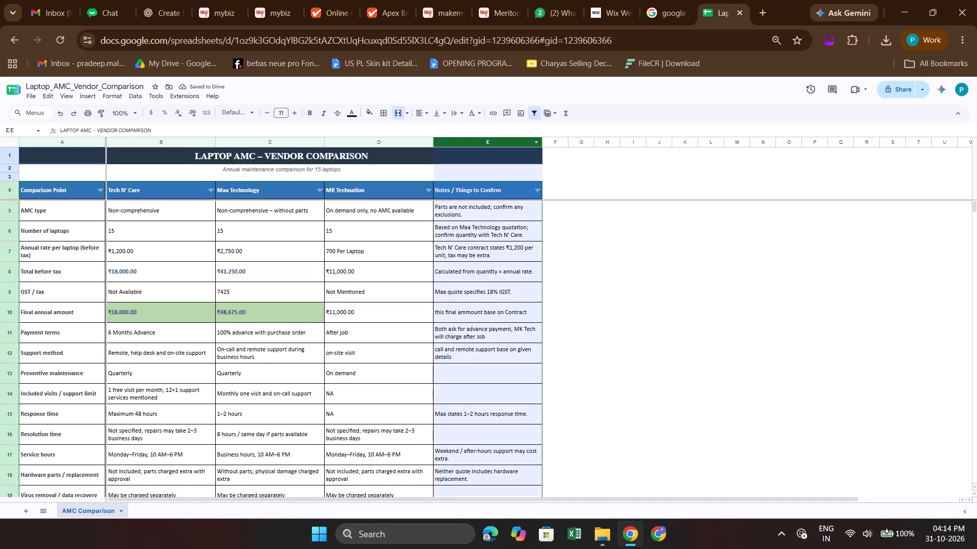
left_click_drag(542, 142, 580, 149)
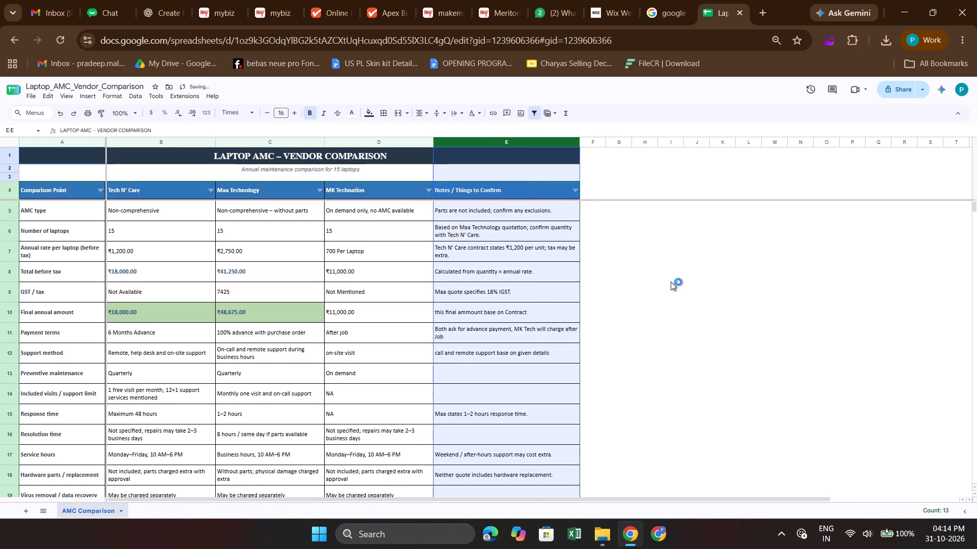
left_click(671, 282)
scroll(579, 330, "down", 4)
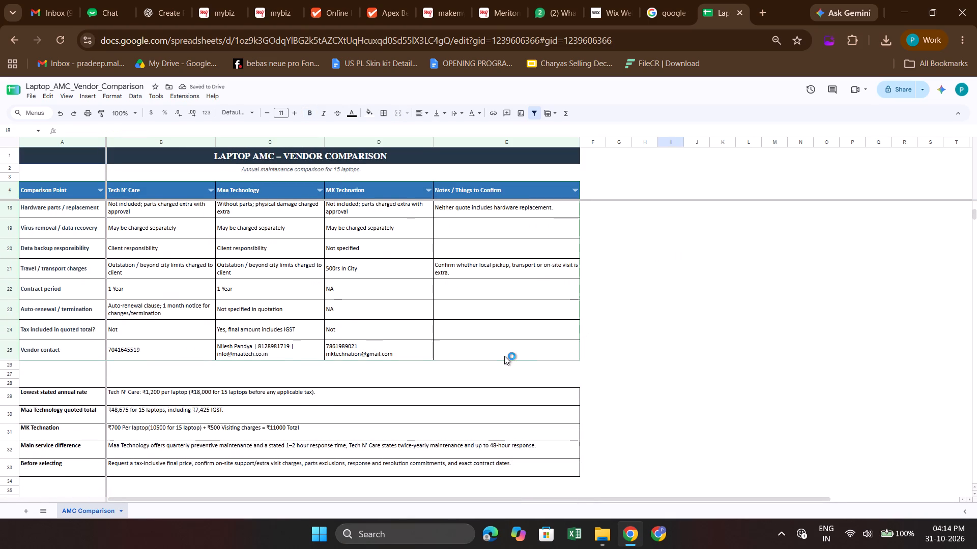
left_click(504, 356)
scroll(504, 356, "up", 3)
key("ctrl+s")
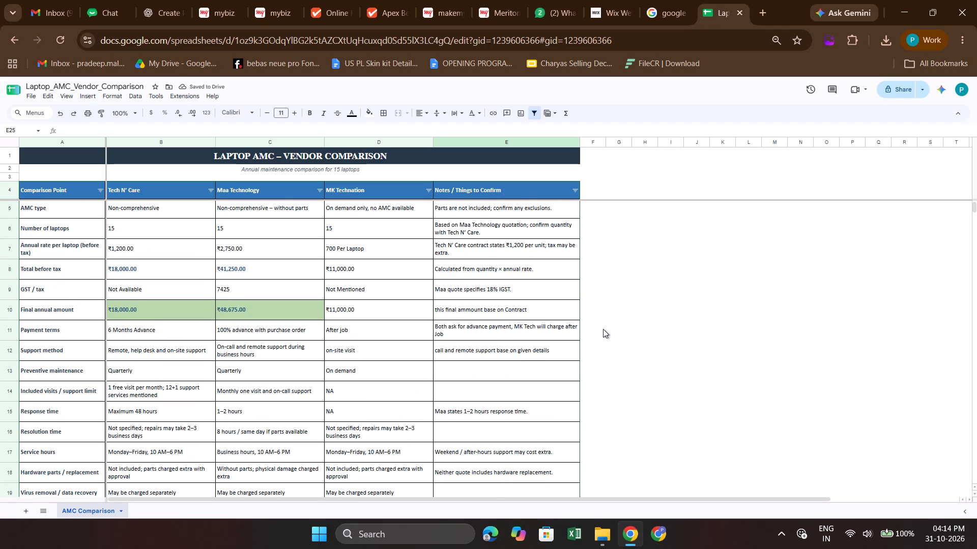
scroll(603, 329, "up", 4)
scroll(588, 309, "right", 1)
key("ctrl+s")
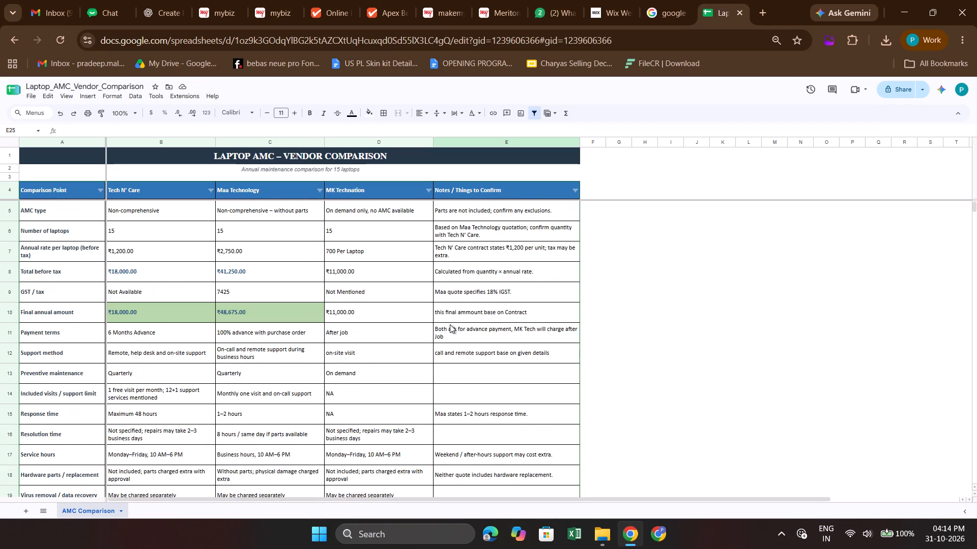
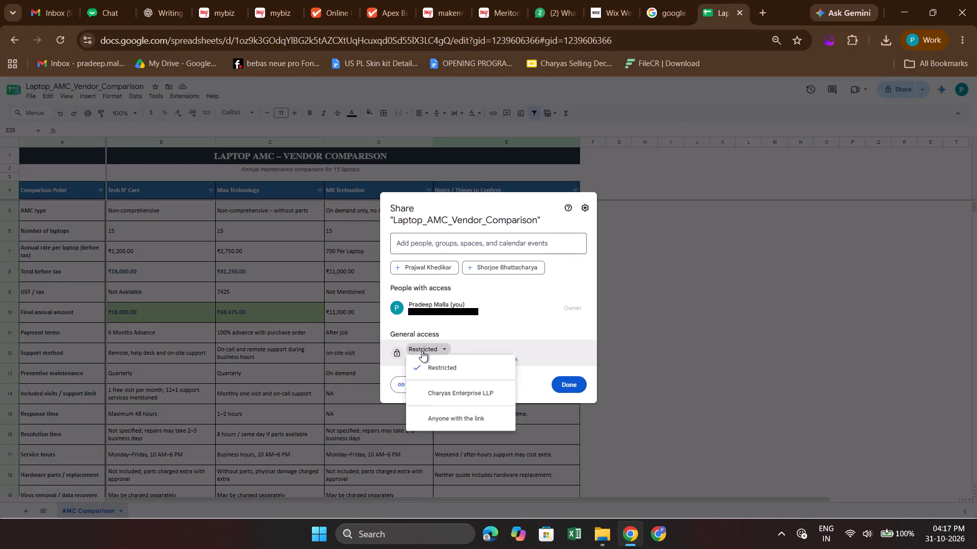
Set the sheet's general access to Anyone with the link, keeping the Viewer role, and finish sharing.
left_click(443, 418)
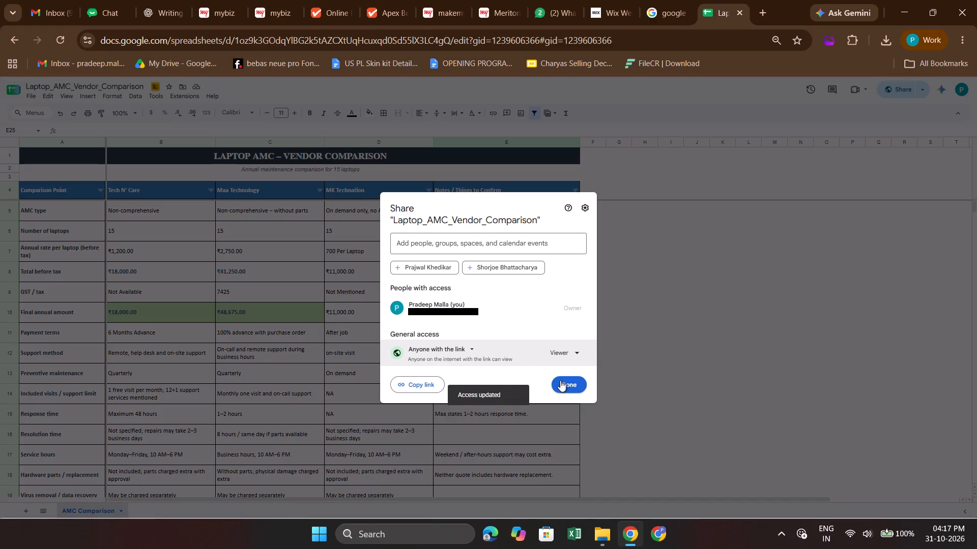
left_click(560, 380)
Increase the font size of the subtitle "Annual maintenance comparison for 15 laptops" by two points.
scroll(640, 302, "down", 1)
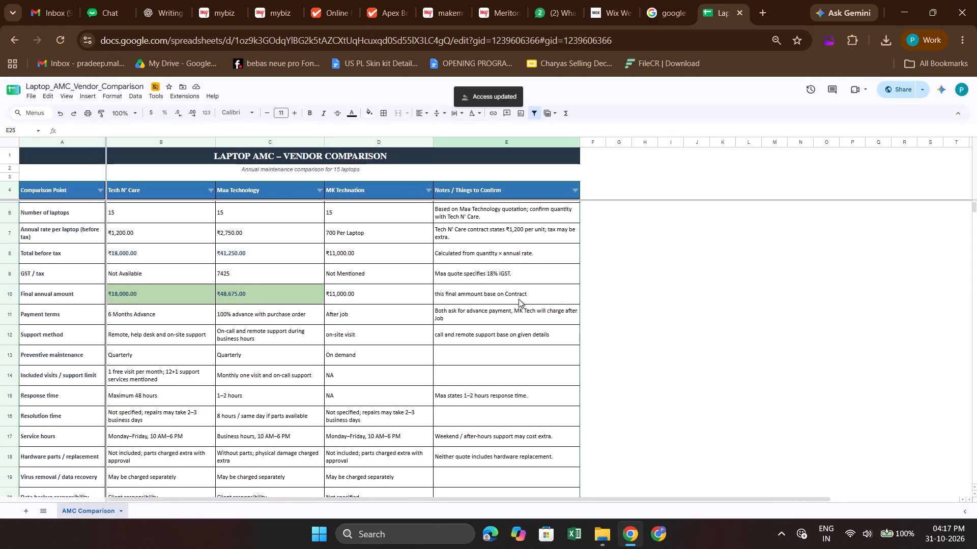
left_click(381, 172)
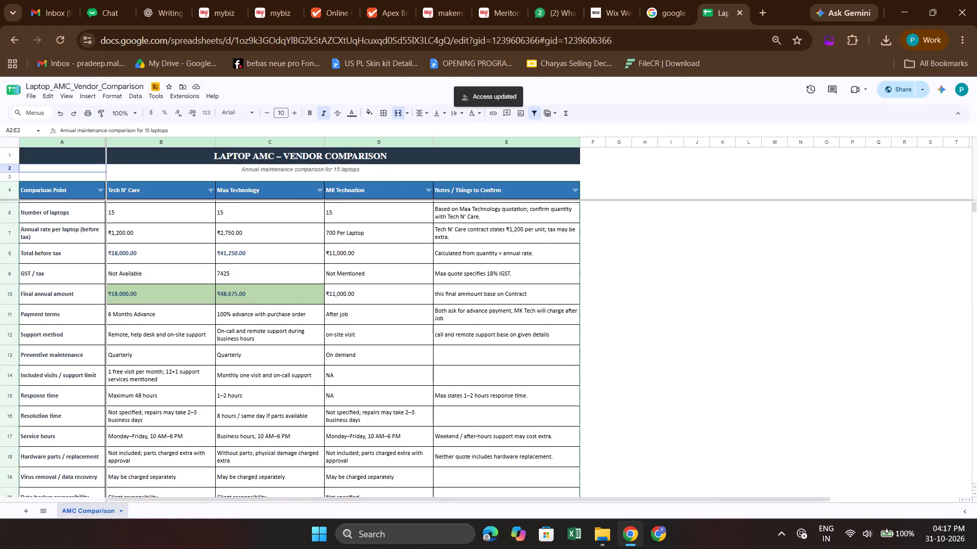
left_click(357, 171)
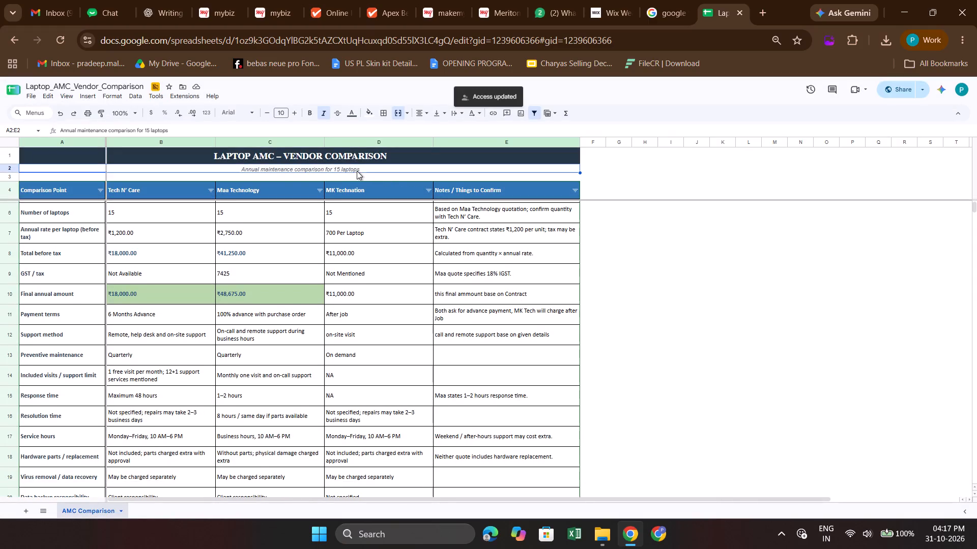
double_click(293, 111)
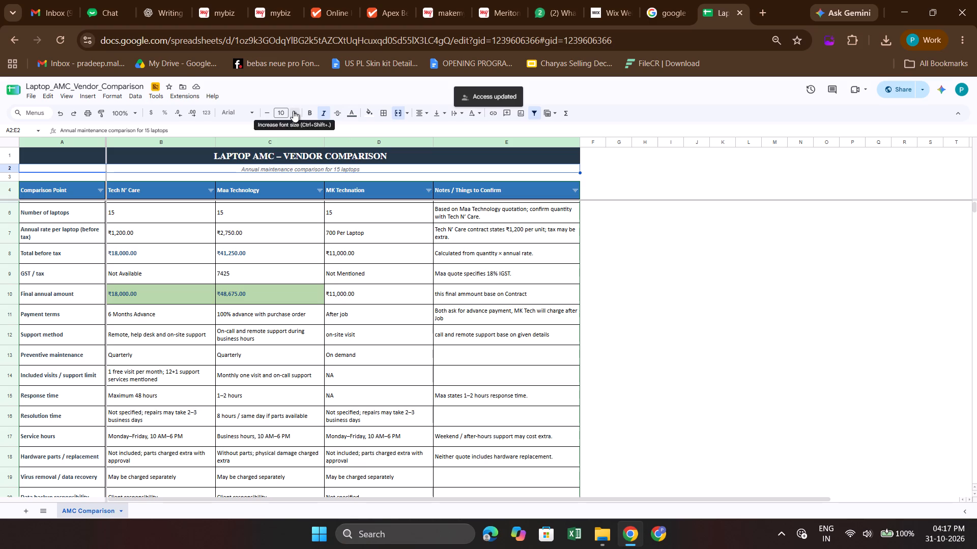
left_click(385, 257)
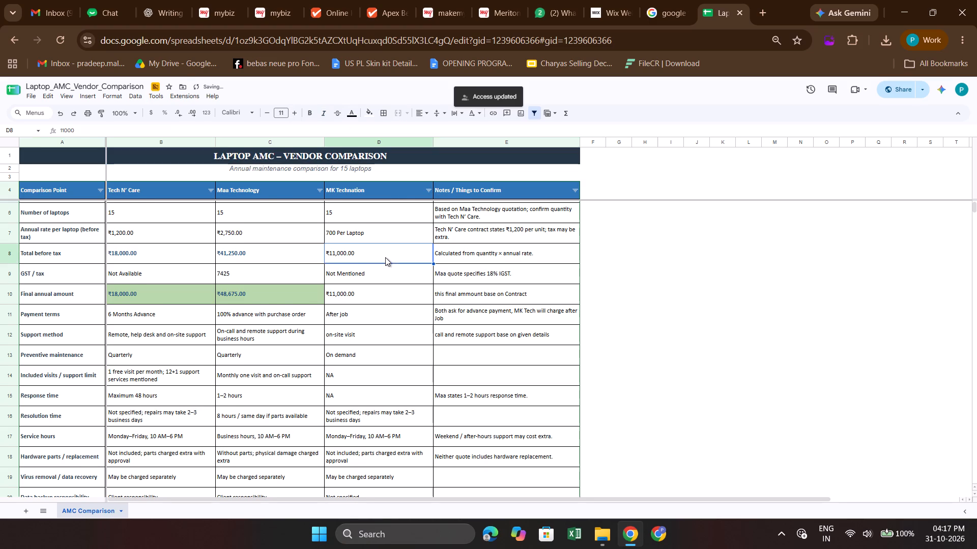
Make title row 1 slightly taller and increase the "LAPTOP AMC – VENDOR COMPARISON" font size by four points.
scroll(385, 257, "up", 2)
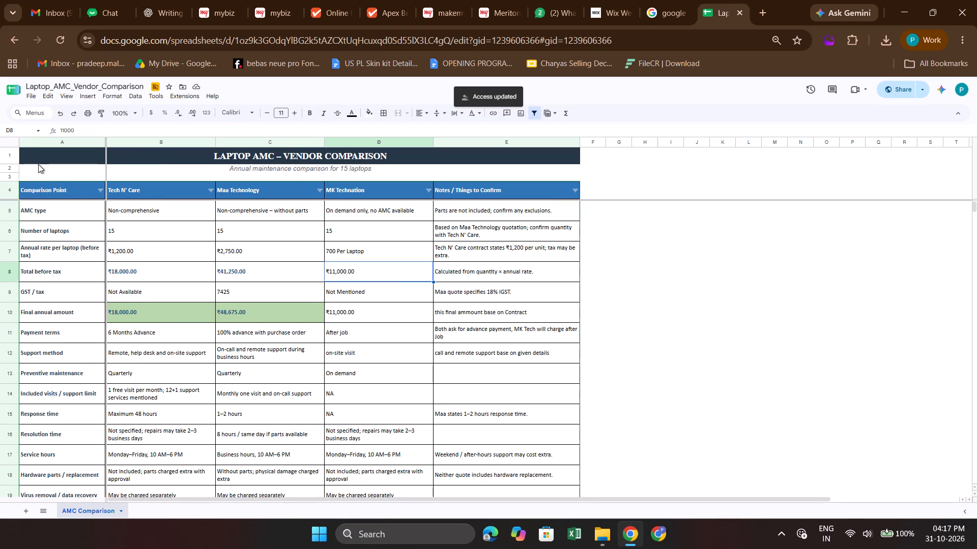
left_click_drag(8, 164, 11, 170)
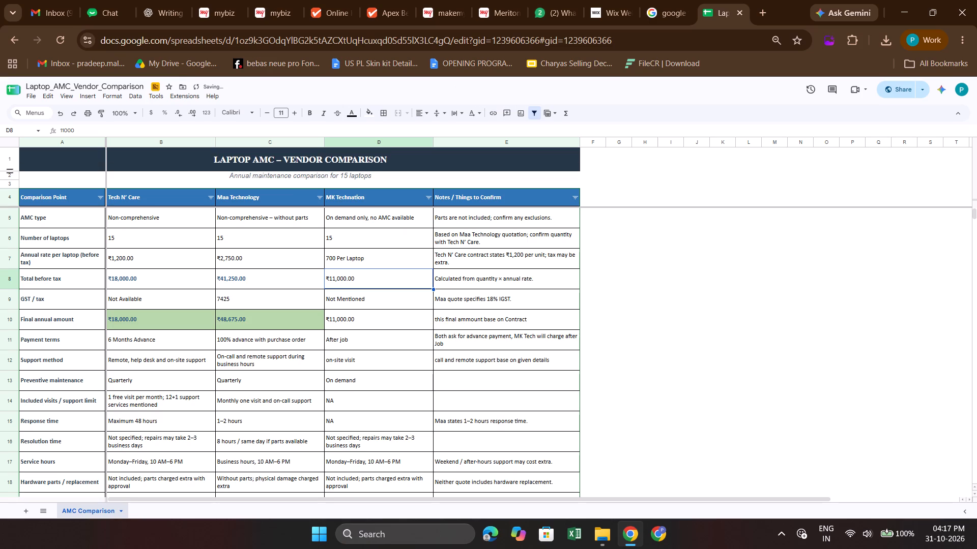
left_click(227, 156)
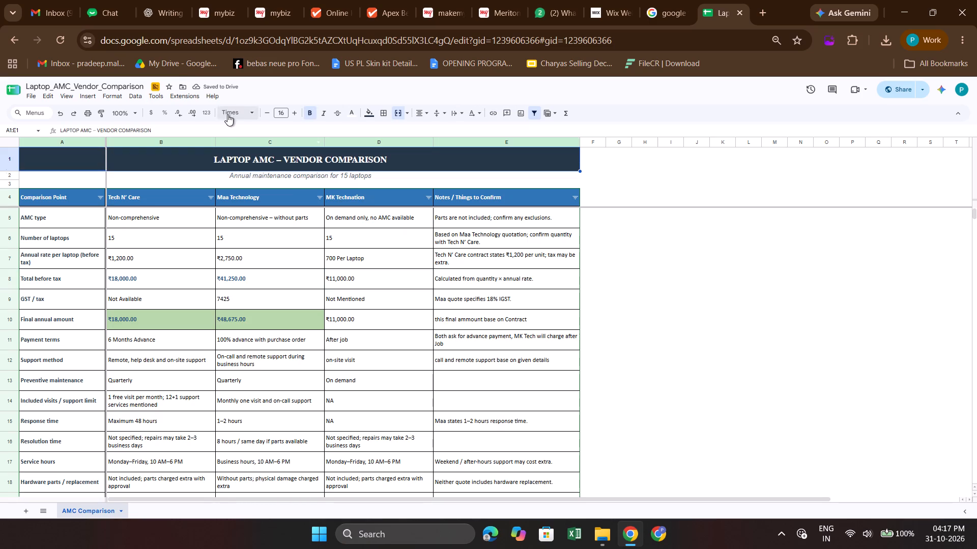
triple_click(295, 114)
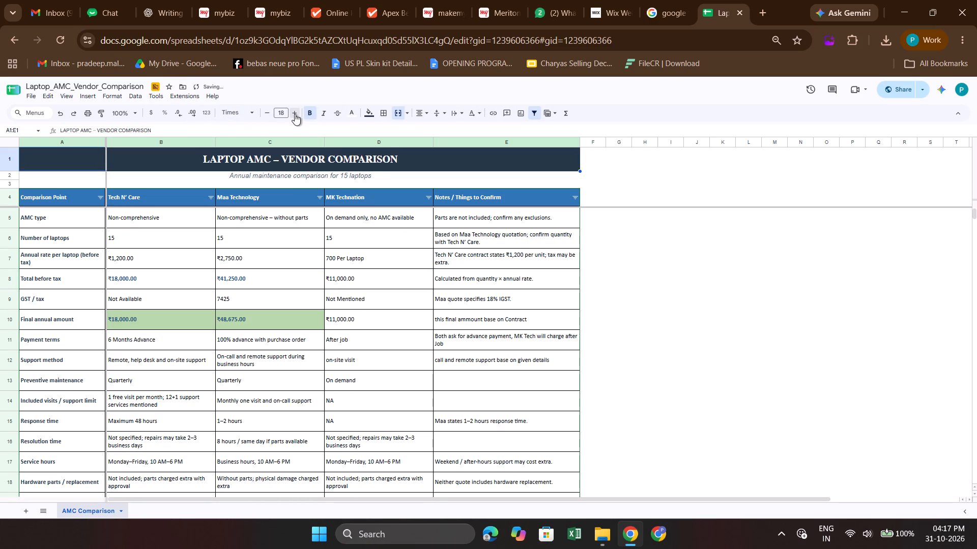
left_click(295, 114)
left_click(632, 262)
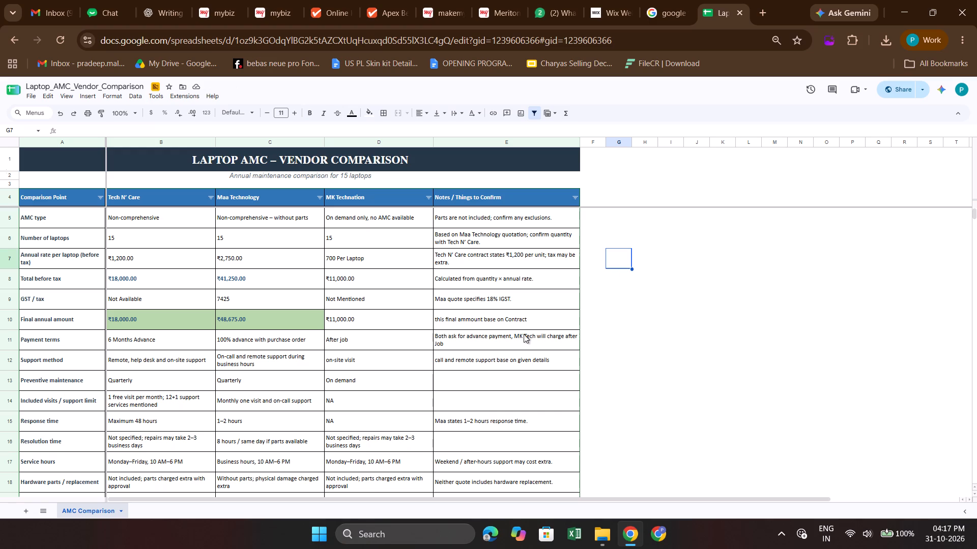
Fill MK Technation's final annual amount in D10 with the same light green as the other vendors' amounts.
scroll(481, 365, "down", 1)
left_click(339, 296)
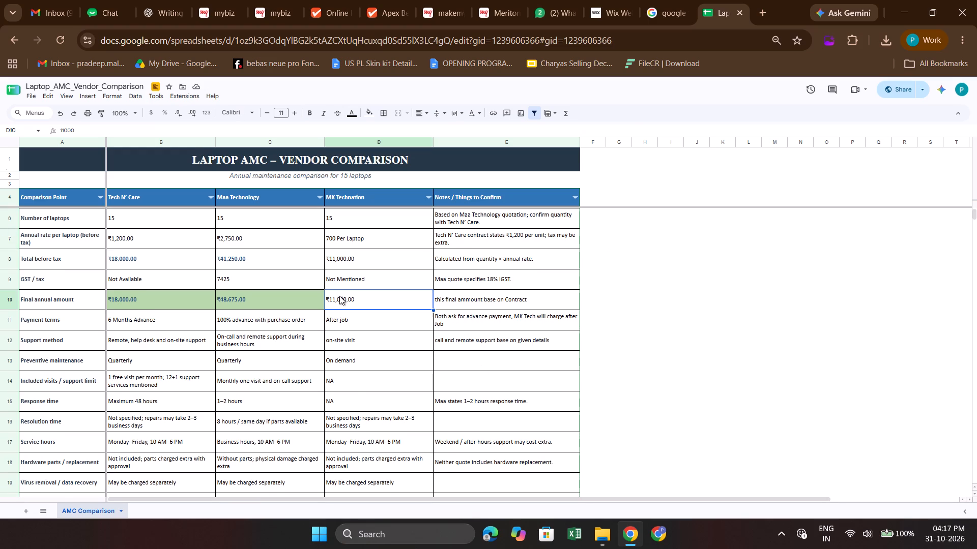
left_click(370, 109)
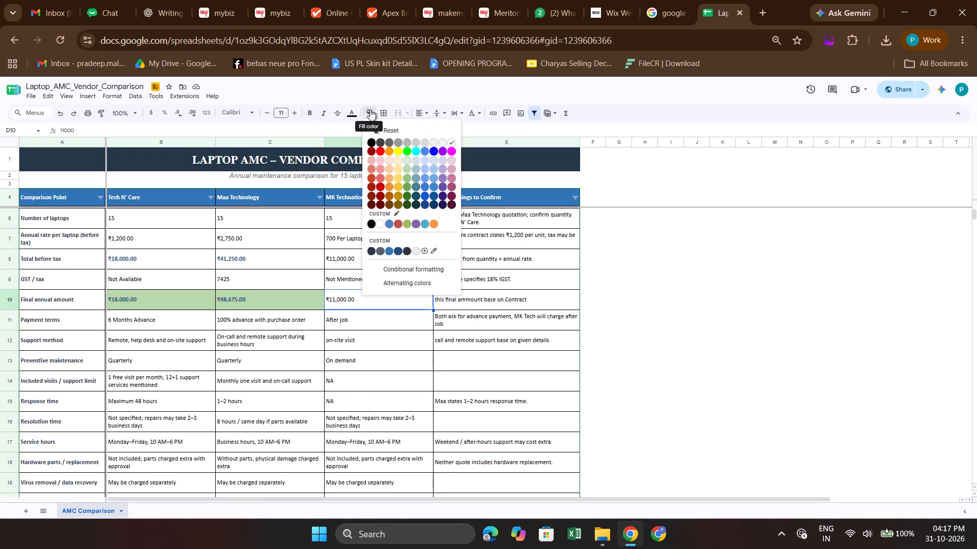
left_click(406, 177)
left_click(369, 109)
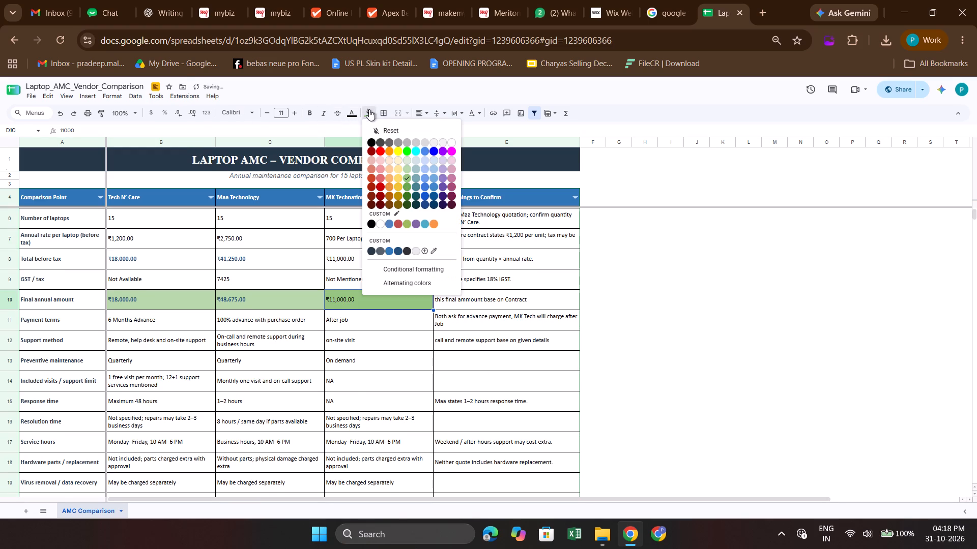
left_click(409, 169)
left_click(373, 358)
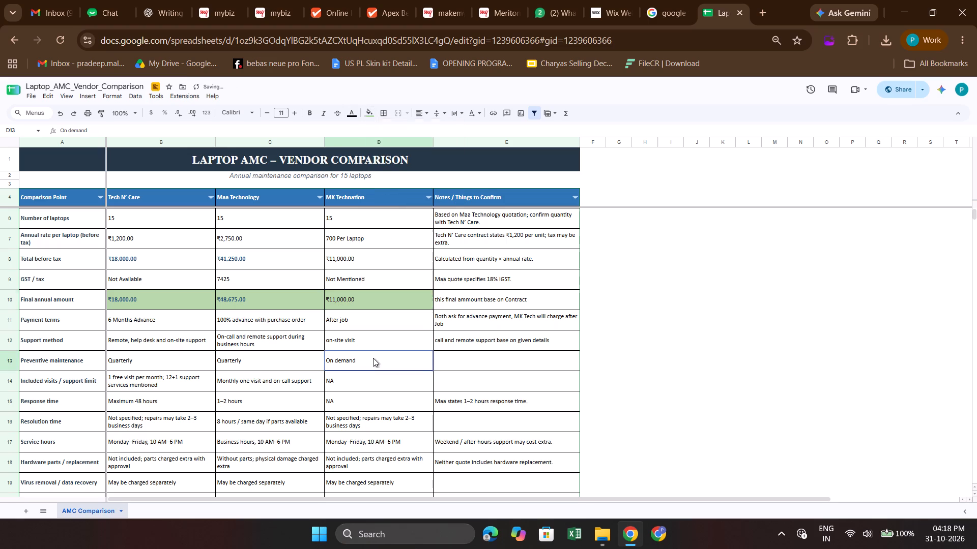
Copy the formatting of Maa Technology's final annual amount in C10 onto MK Technation's amount in D10.
scroll(373, 358, "down", 1)
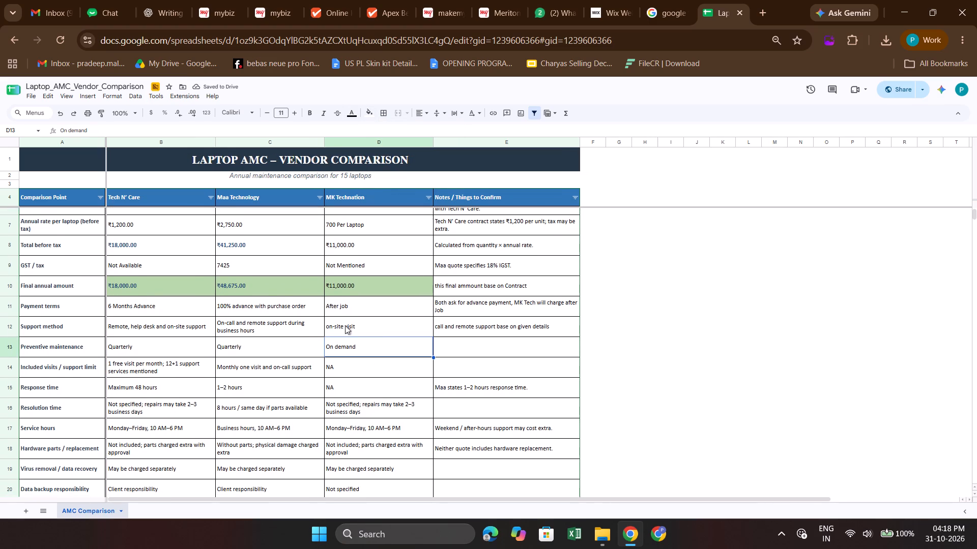
left_click(265, 291)
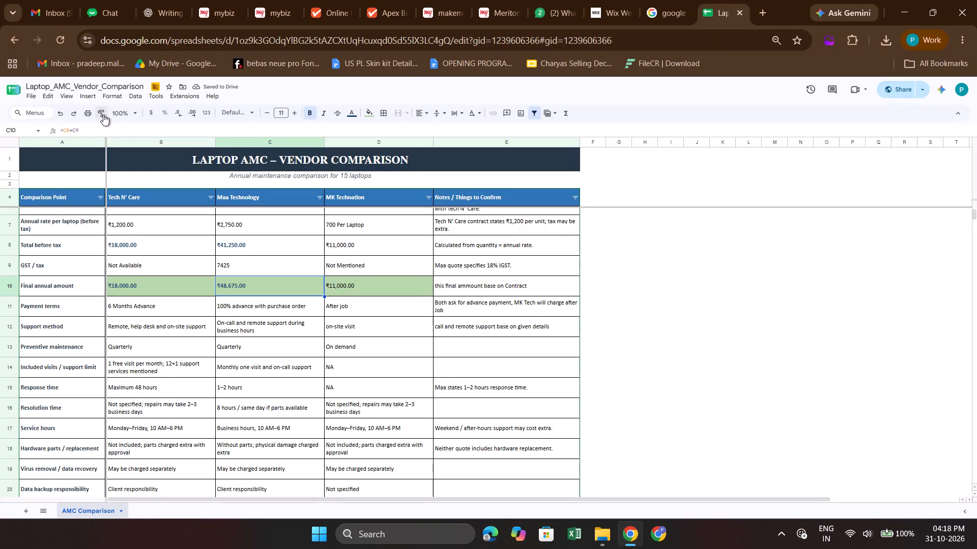
left_click(103, 114)
left_click(355, 282)
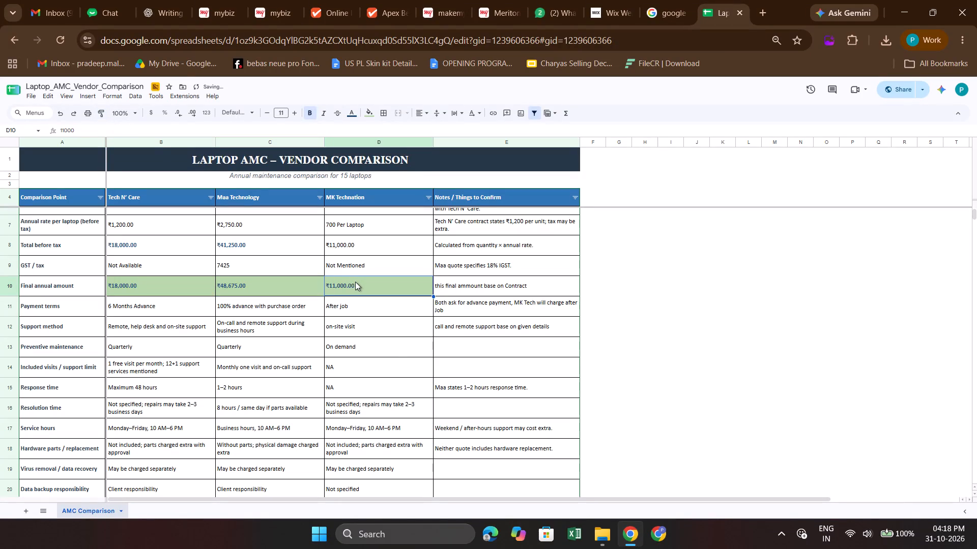
left_click(395, 350)
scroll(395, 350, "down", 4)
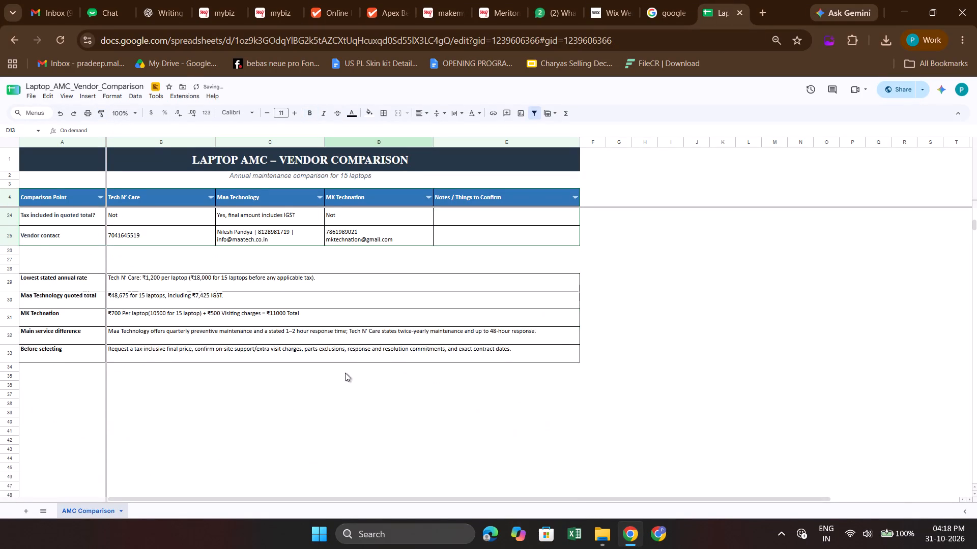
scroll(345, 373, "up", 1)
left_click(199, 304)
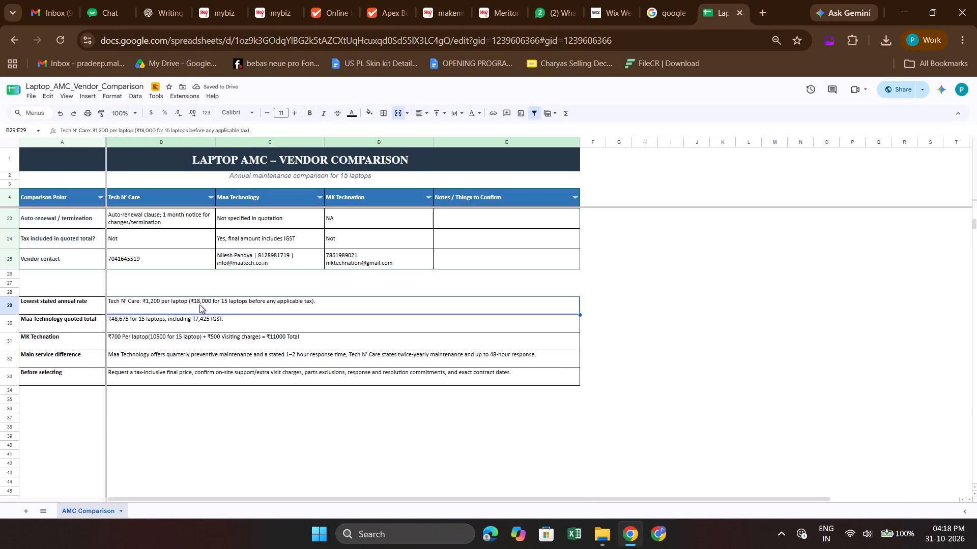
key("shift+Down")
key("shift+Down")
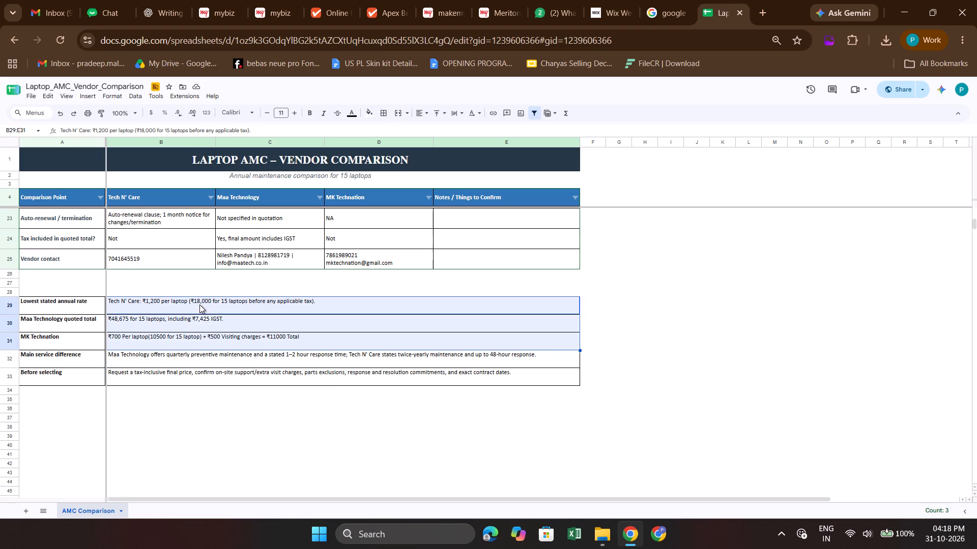
Copy the formatting of the final annual amount in C10 onto the three vendor summary rows, B29:E31.
scroll(283, 280, "up", 4)
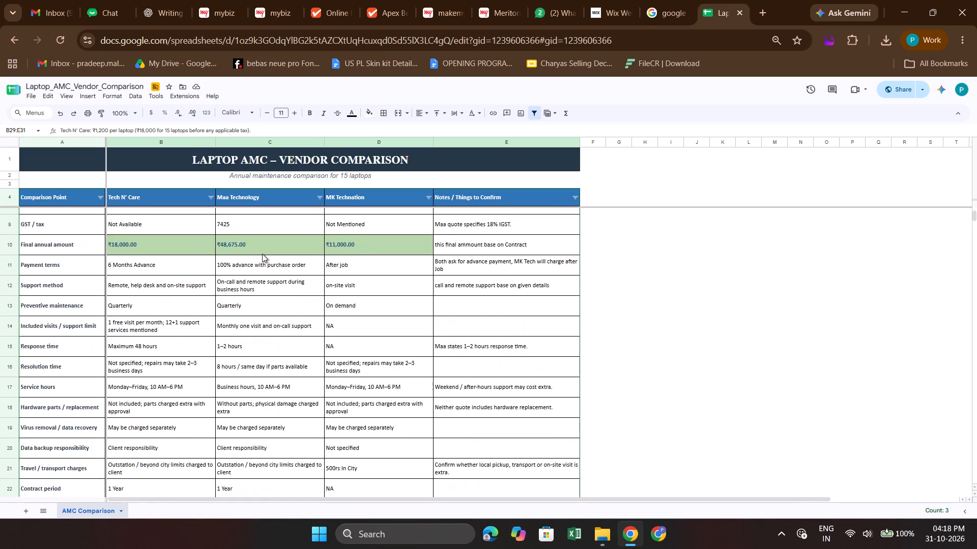
left_click(262, 254)
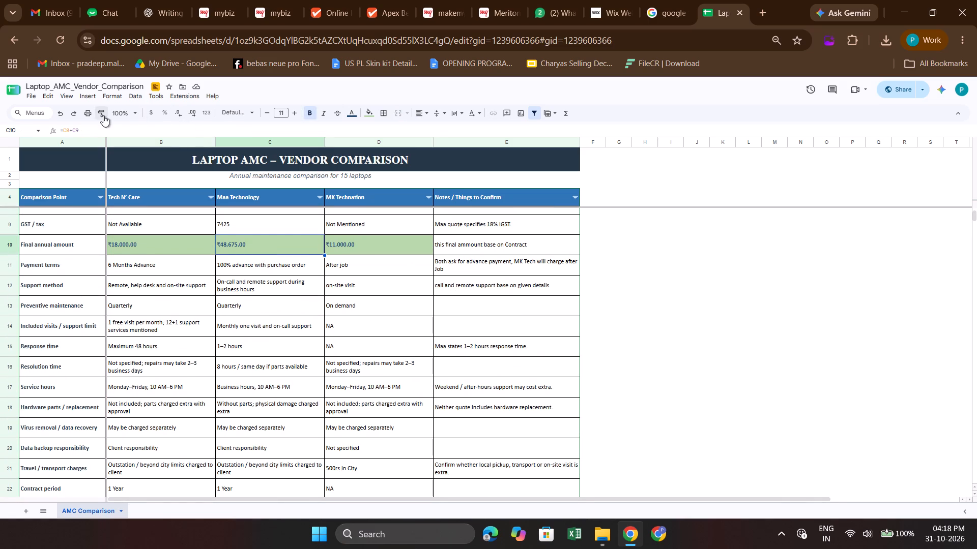
left_click(103, 115)
scroll(117, 311, "down", 4)
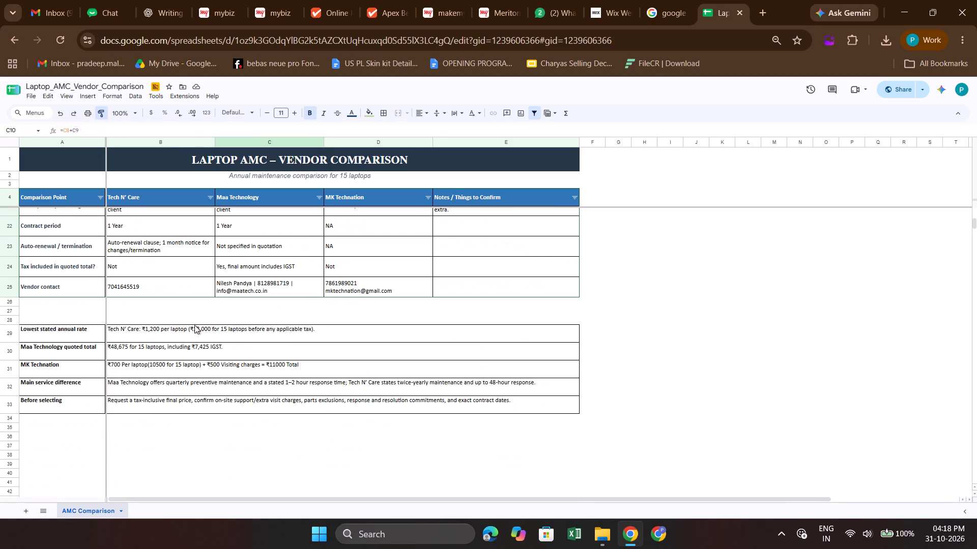
left_click_drag(194, 330, 201, 365)
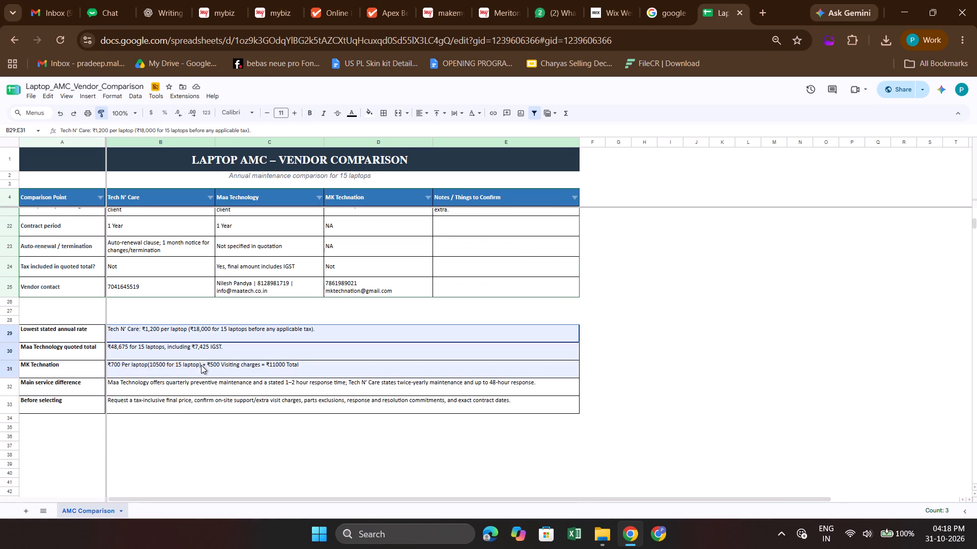
scroll(201, 365, "up", 5)
scroll(201, 365, "down", 4)
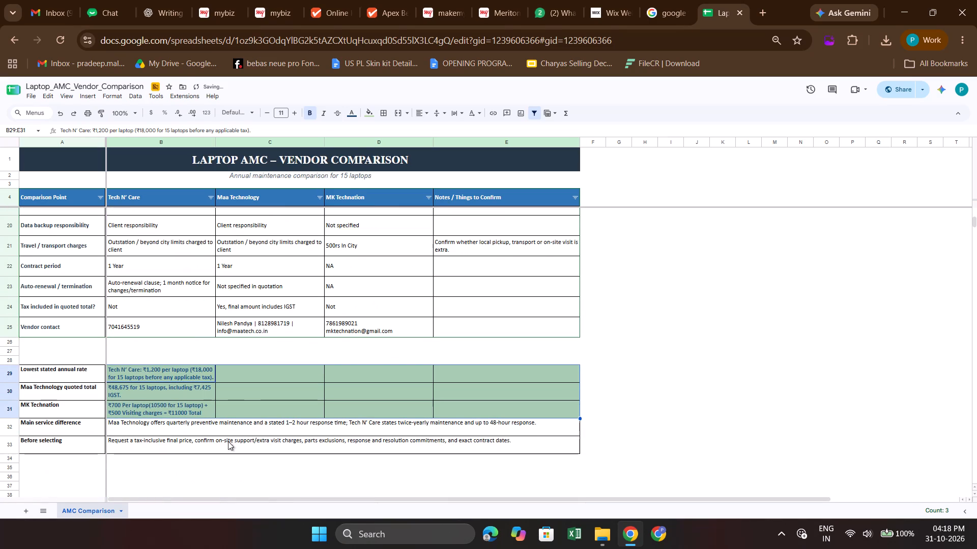
scroll(248, 372, "down", 1)
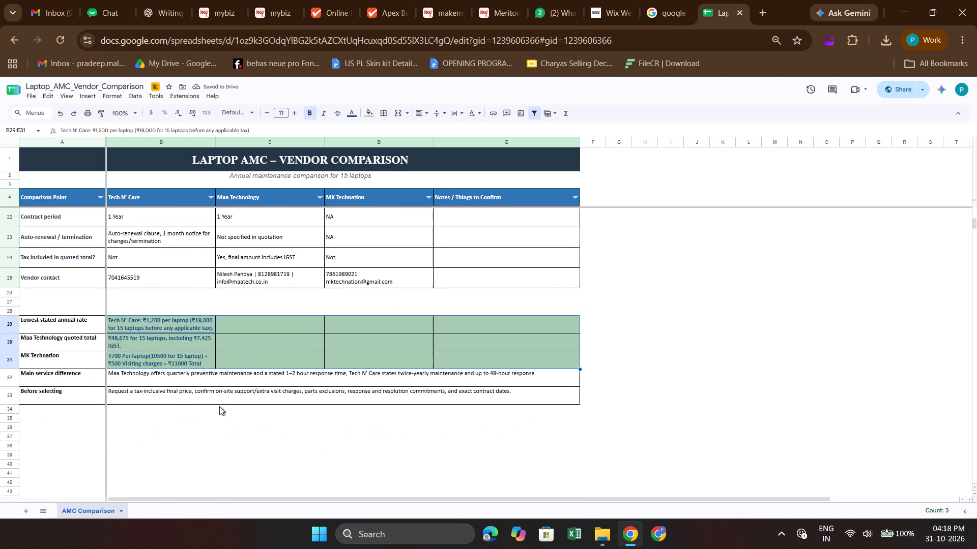
left_click(219, 406)
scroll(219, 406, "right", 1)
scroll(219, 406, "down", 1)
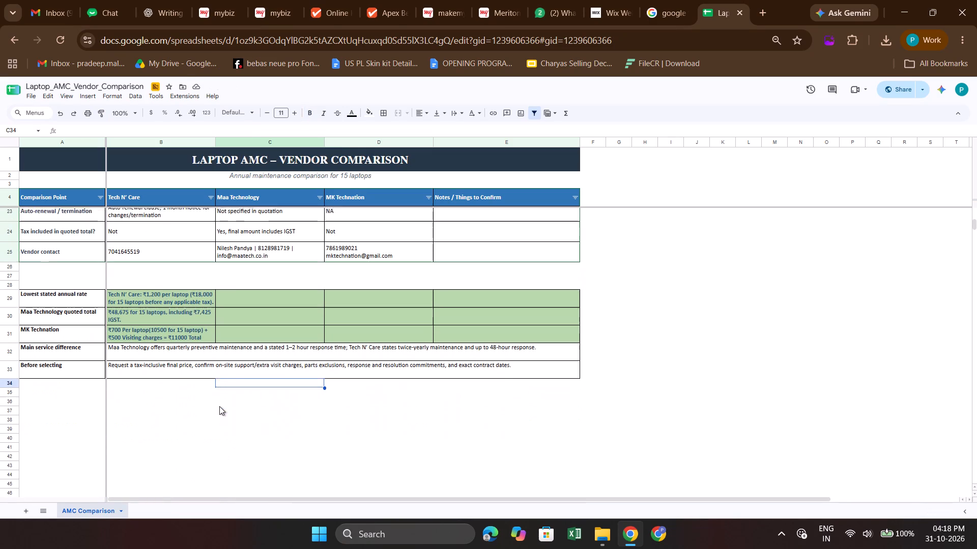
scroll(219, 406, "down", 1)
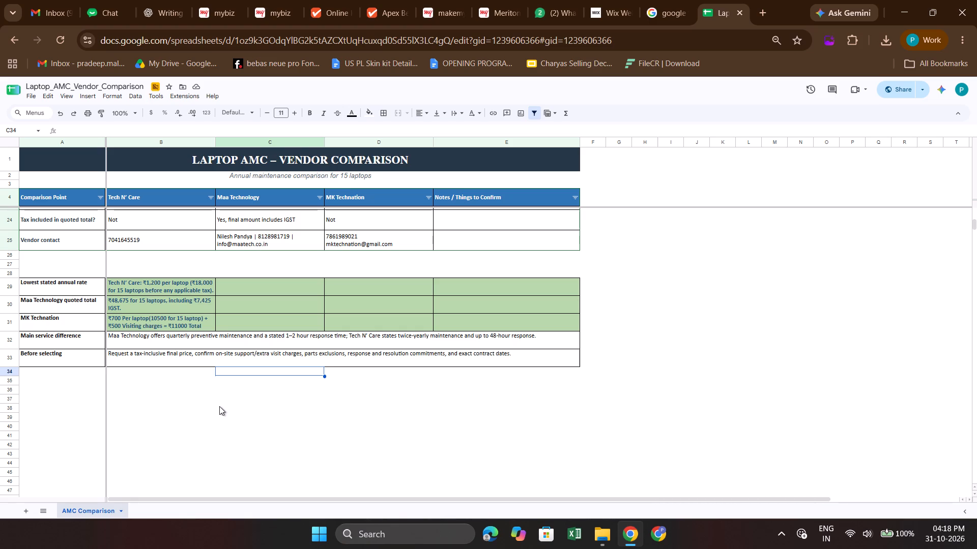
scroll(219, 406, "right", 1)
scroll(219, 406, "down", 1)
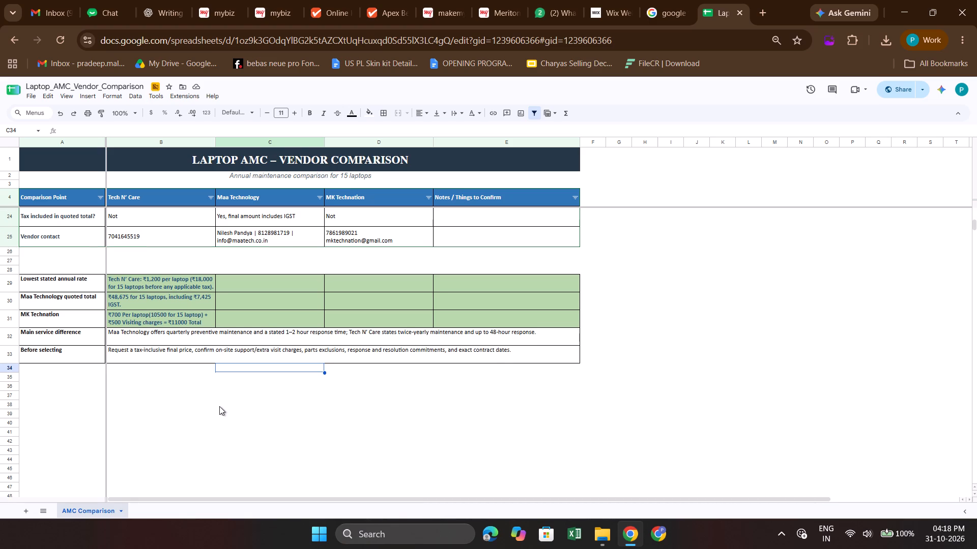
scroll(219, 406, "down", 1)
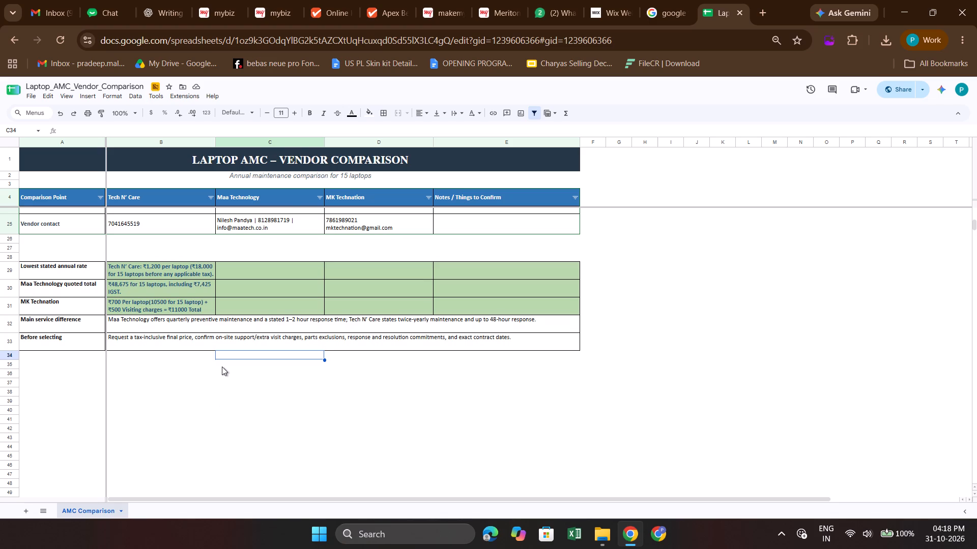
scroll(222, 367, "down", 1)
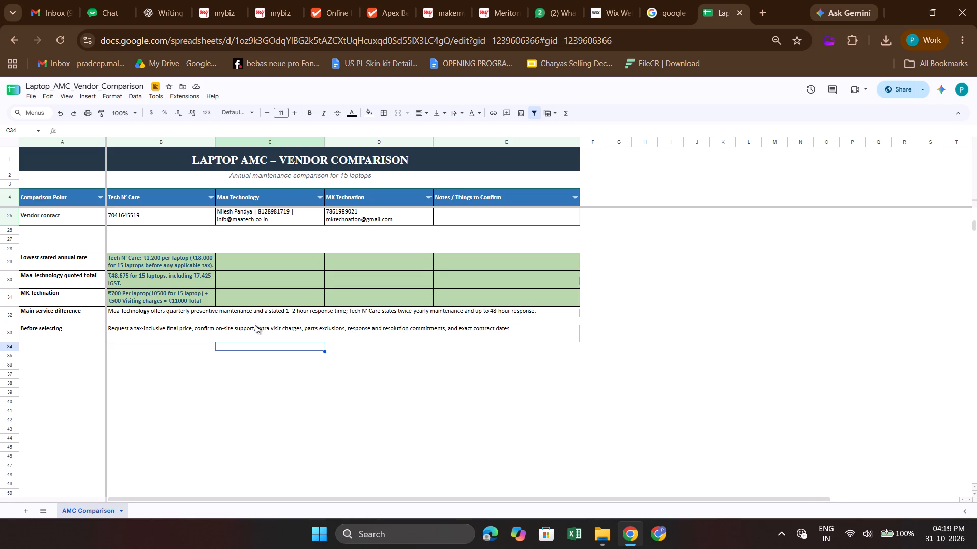
Clear and delete the "Main service difference" and "Before selecting" rows, 32 and 33, below the vendor summary.
left_click(146, 332)
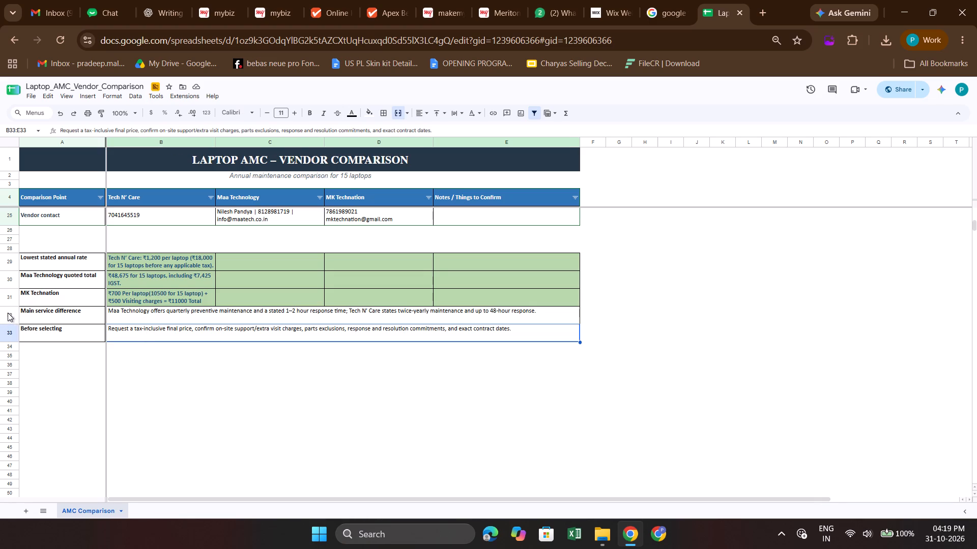
left_click(8, 313)
key("shift+Down")
key("BackSpace")
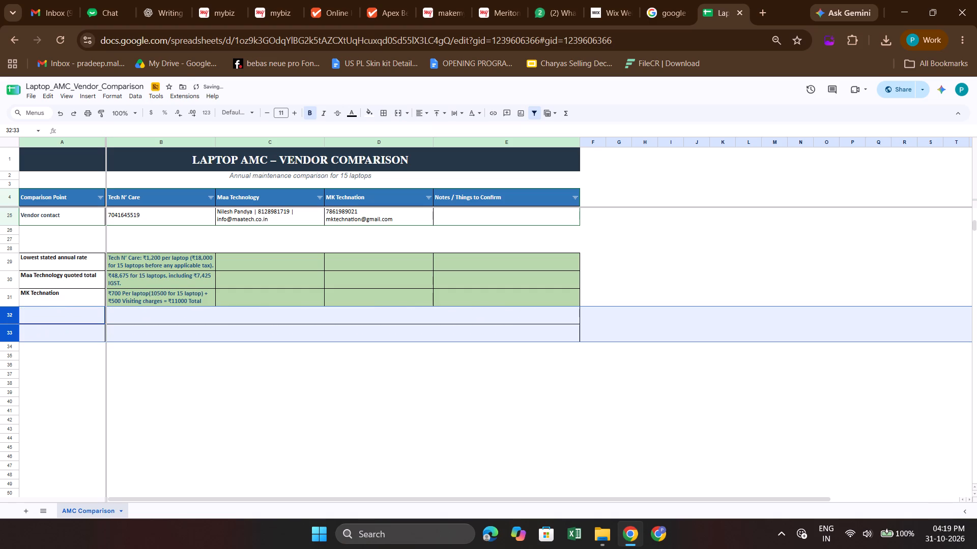
left_click(193, 377)
scroll(193, 377, "up", 1)
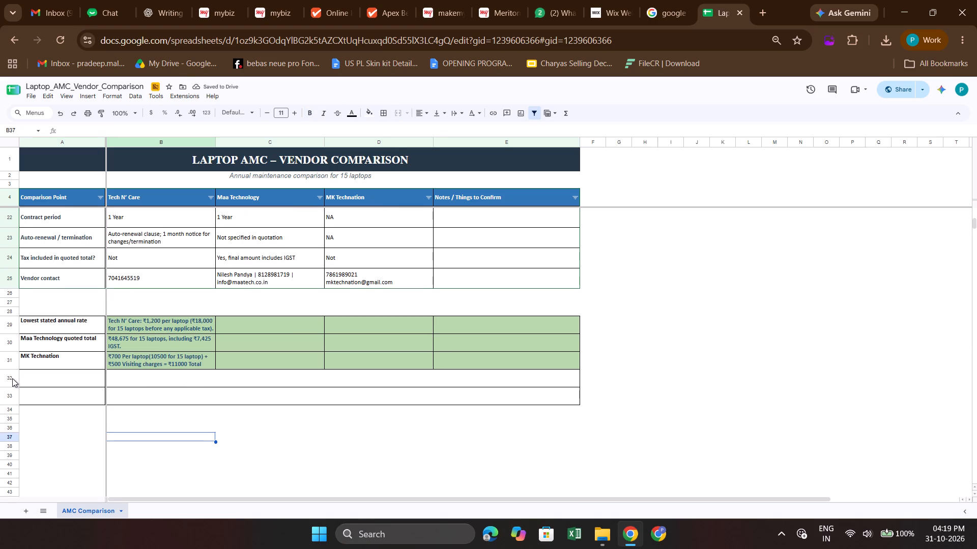
left_click(10, 379)
key("shift+Down")
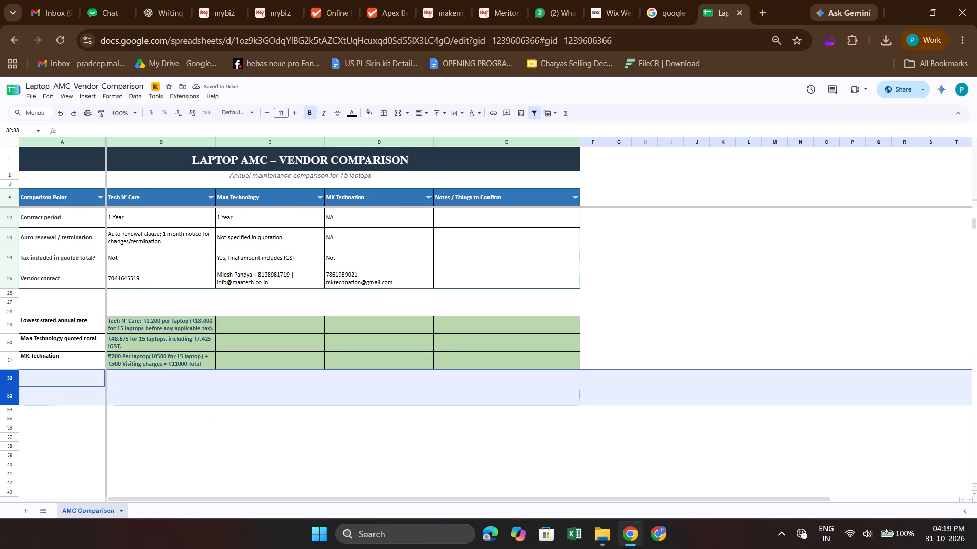
right_click(7, 385)
left_click(94, 260)
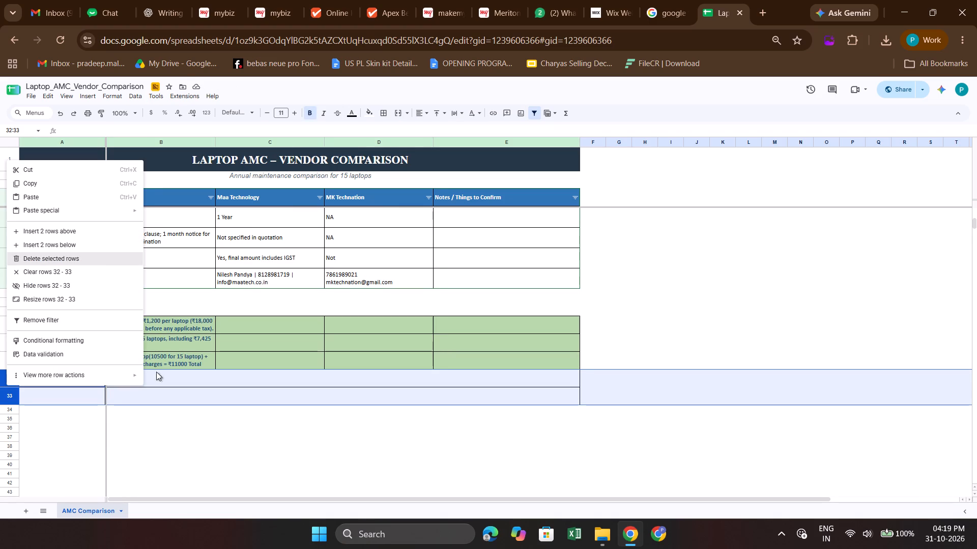
left_click(200, 466)
Clear all borders from the empty cells C29:E31 beside the vendor summary texts.
scroll(222, 415, "right", 1)
scroll(222, 415, "up", 1)
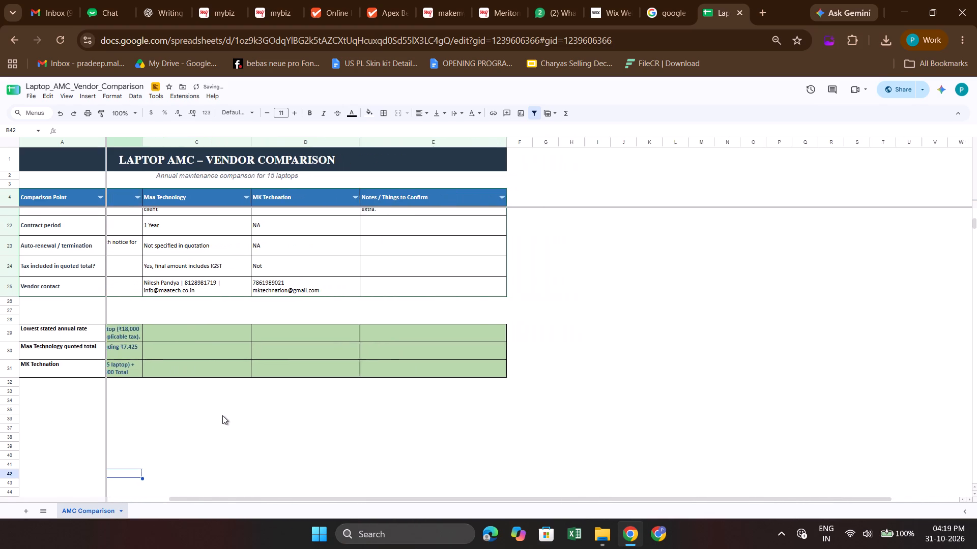
scroll(222, 415, "up", 1)
scroll(393, 257, "up", 5)
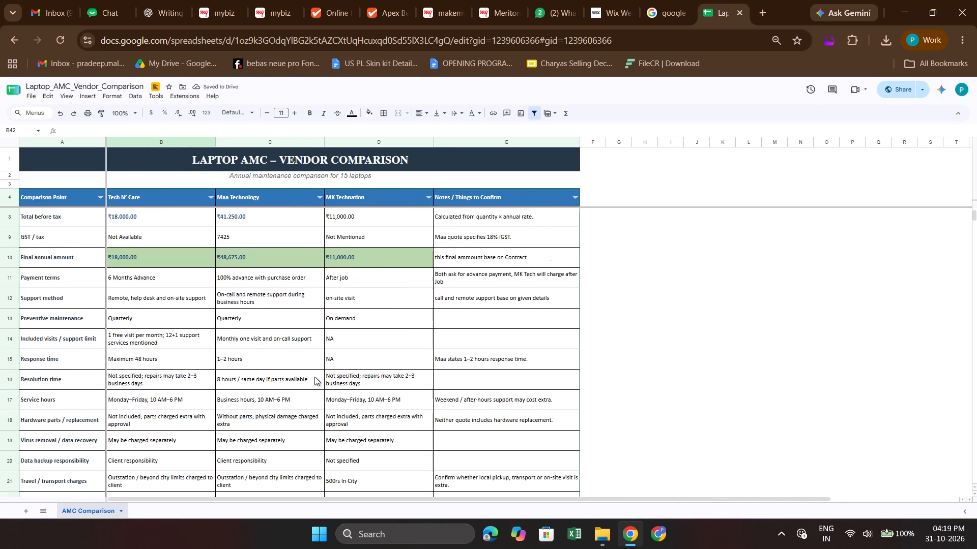
scroll(314, 377, "down", 6)
scroll(314, 377, "up", 1)
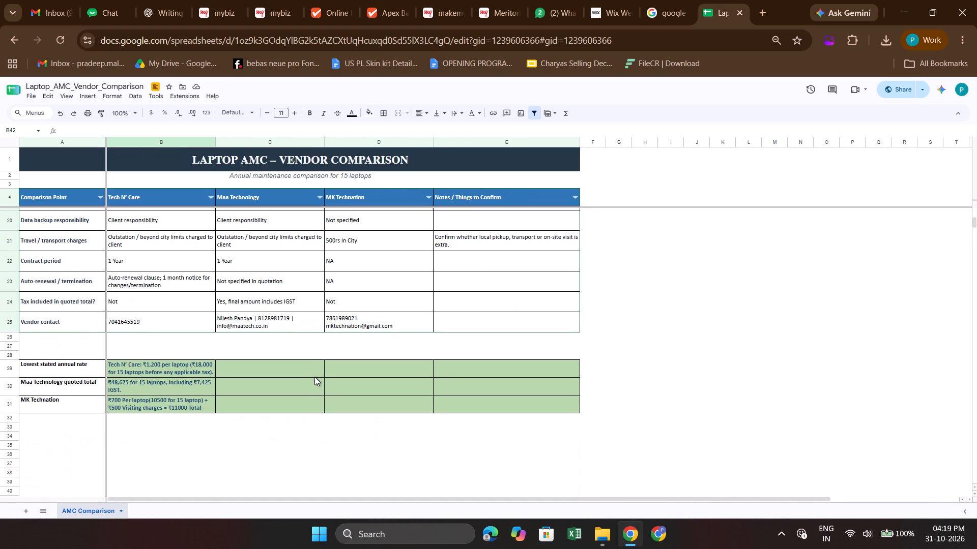
left_click(278, 444)
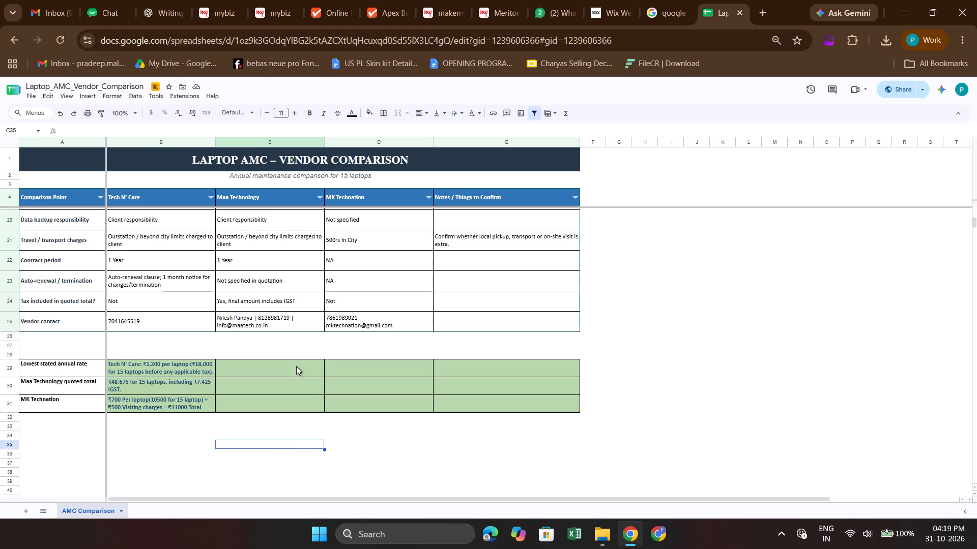
left_click(296, 364)
key("shift+Down")
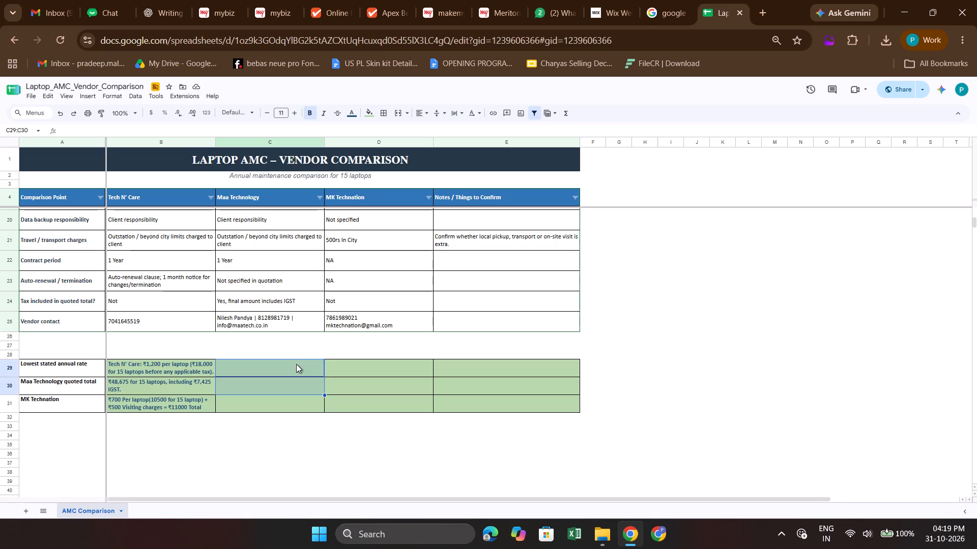
key("shift+Down")
key("shift+Right")
key("shift+Right")
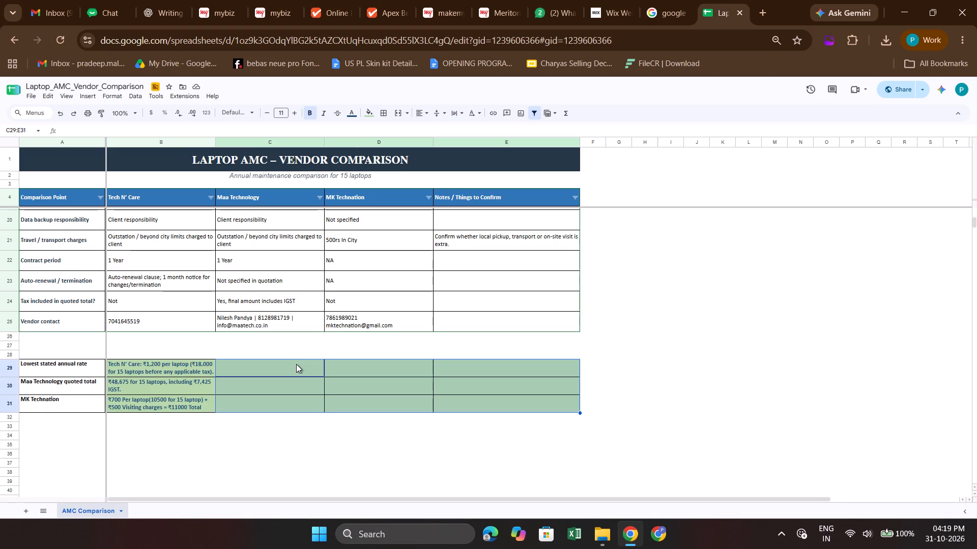
left_click(381, 113)
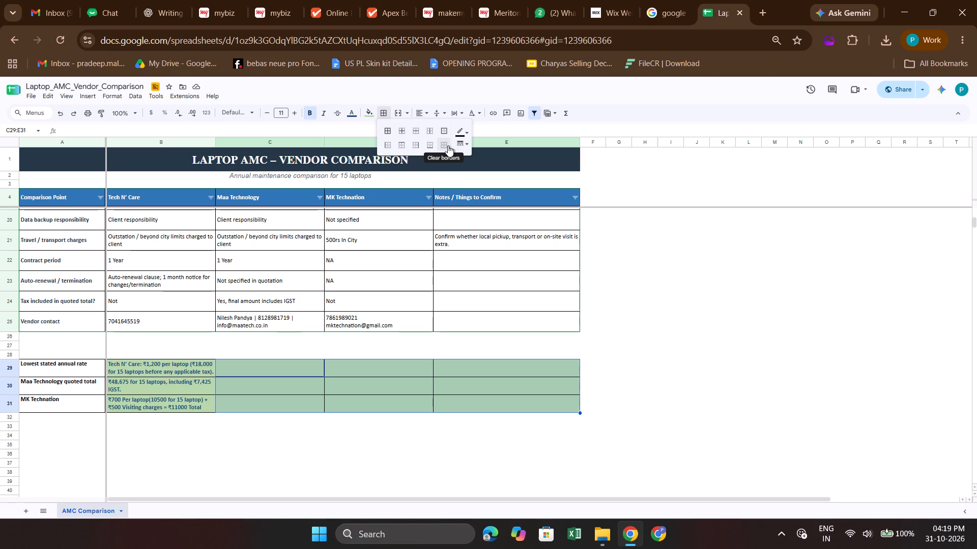
left_click(448, 145)
left_click(373, 449)
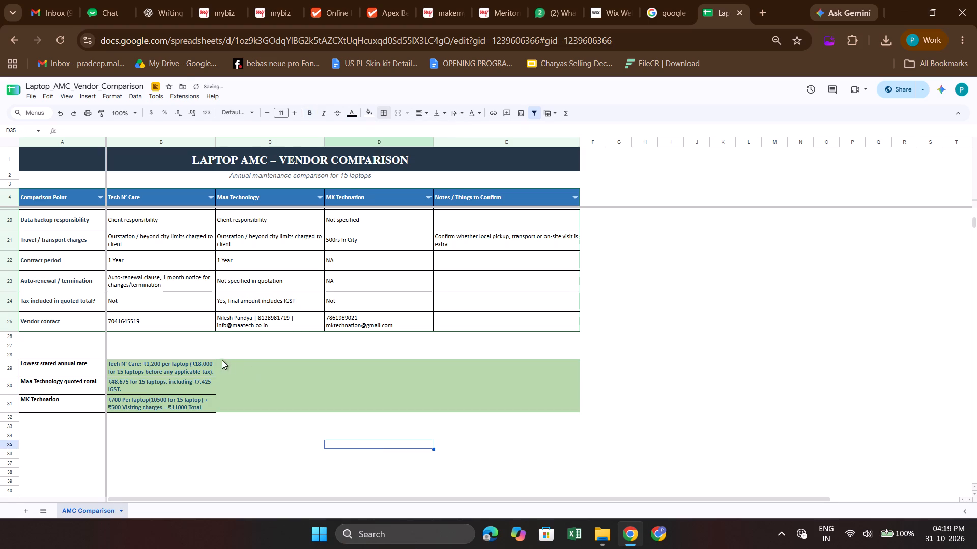
Fill the empty cells C29:E31 beside the vendor summary with white.
left_click(234, 364)
key("shift+Right")
key("shift+Right")
key("shift+Down")
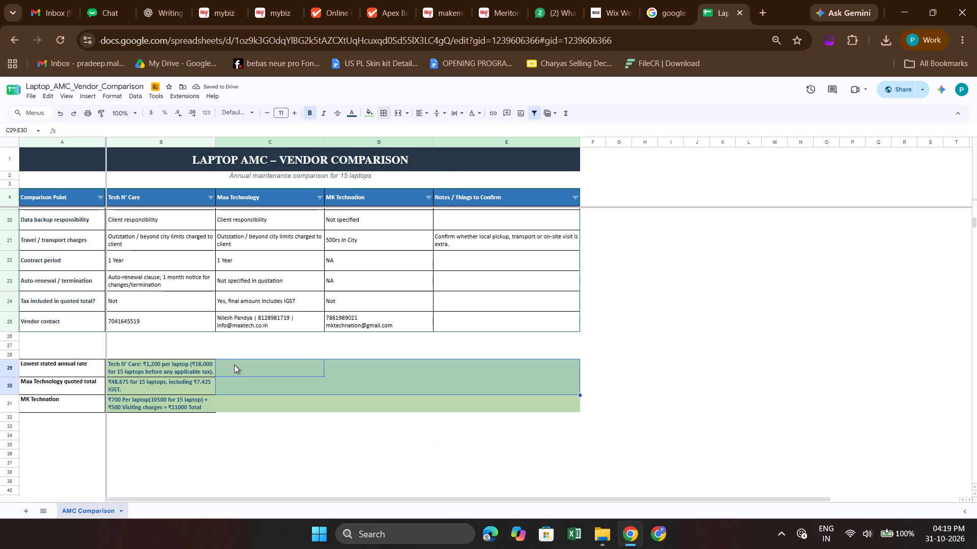
key("shift+Down")
left_click(365, 114)
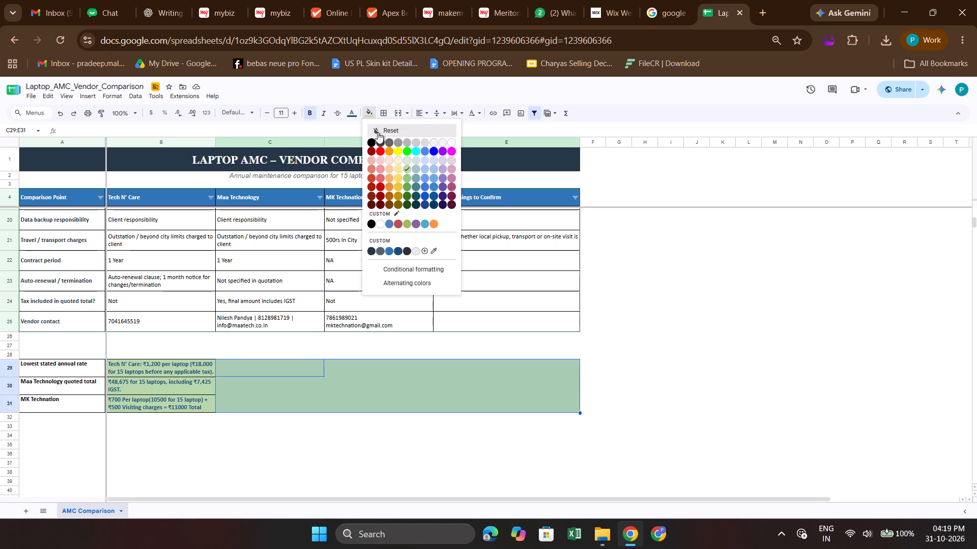
left_click(451, 144)
left_click(254, 455)
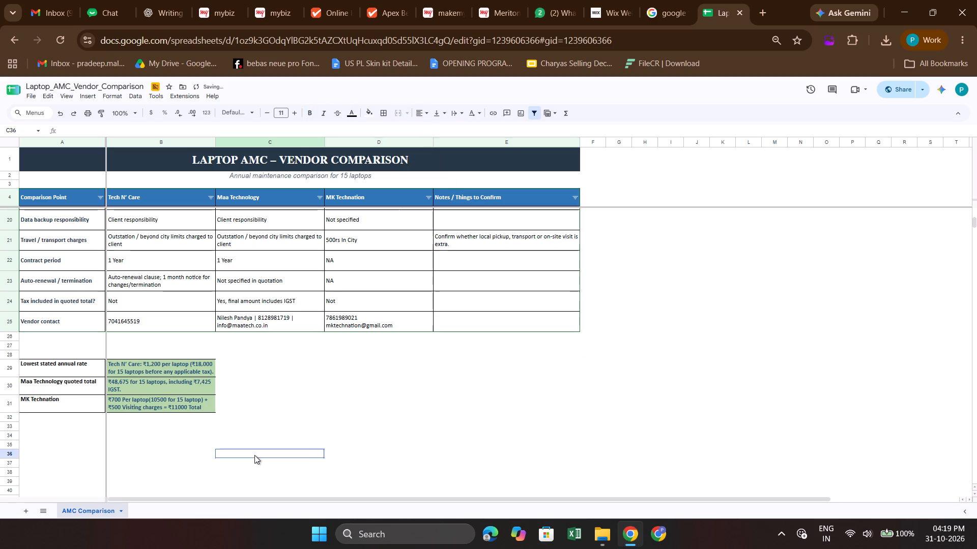
Apply all borders to the three vendor summary texts in B29:B31.
left_click(210, 369)
key("shift+Down")
key("shift+Down")
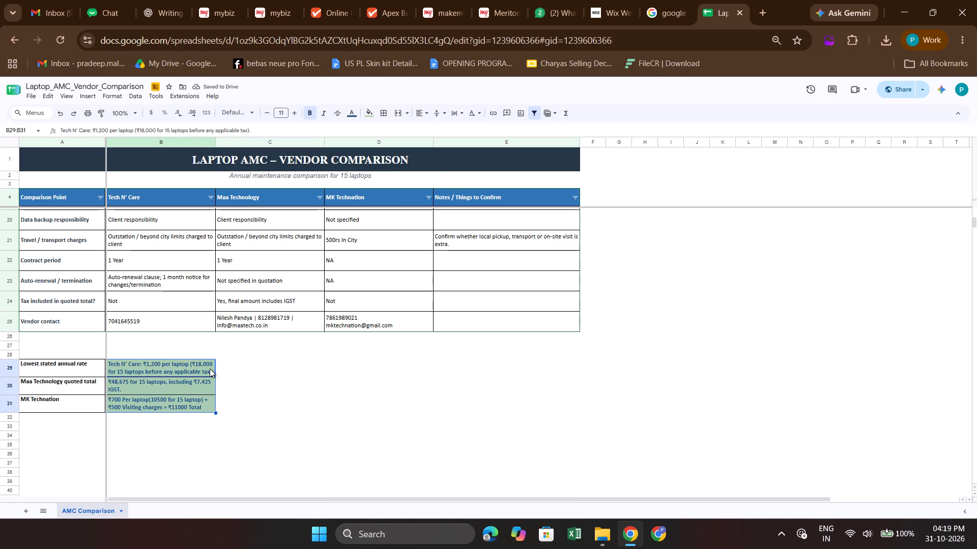
left_click(363, 113)
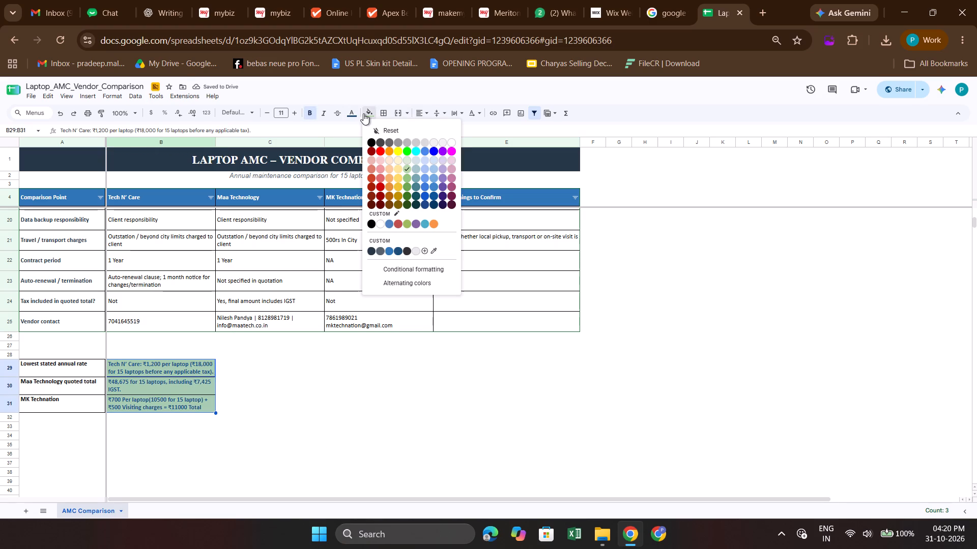
left_click(386, 113)
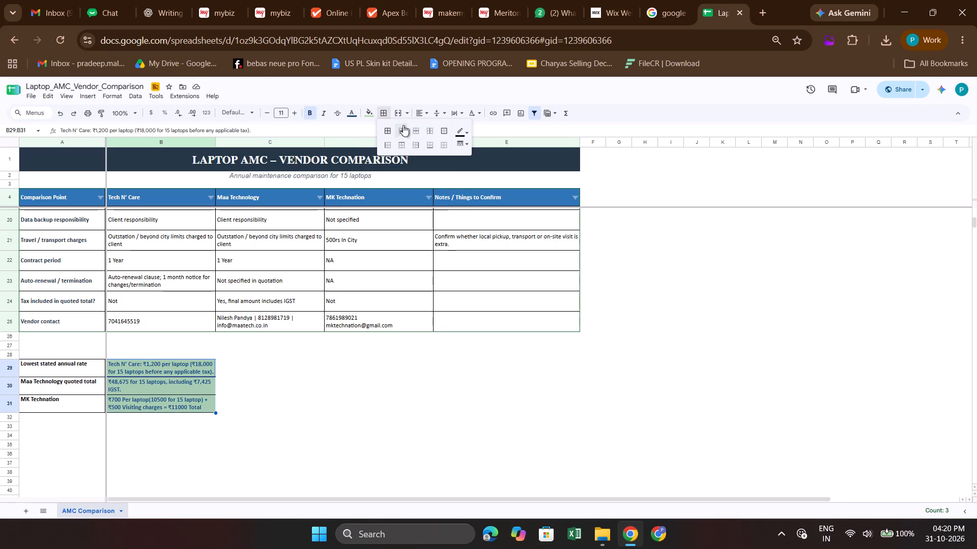
left_click(388, 132)
left_click(272, 404)
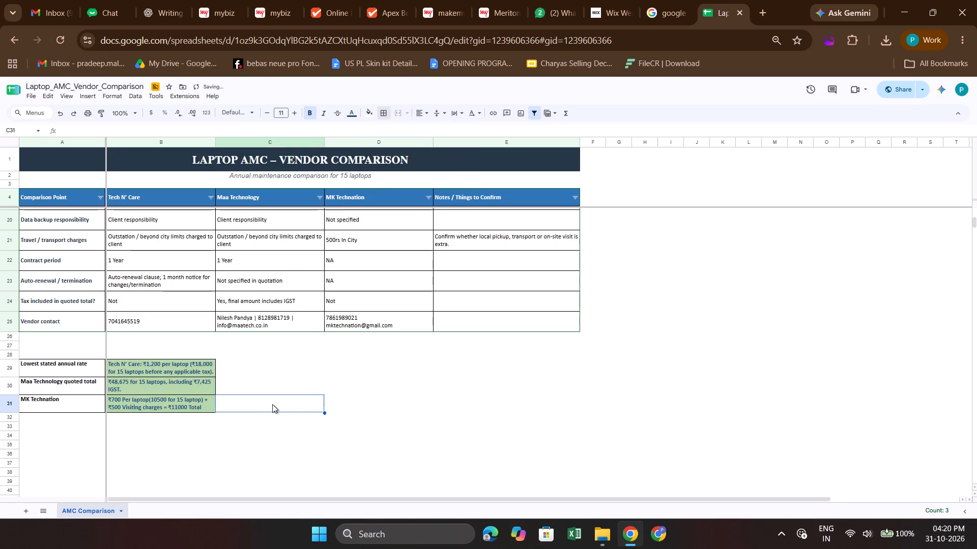
Save the vendor comparison sheet with the tidied summary block.
scroll(272, 404, "down", 1)
left_click(308, 348)
scroll(308, 348, "down", 1)
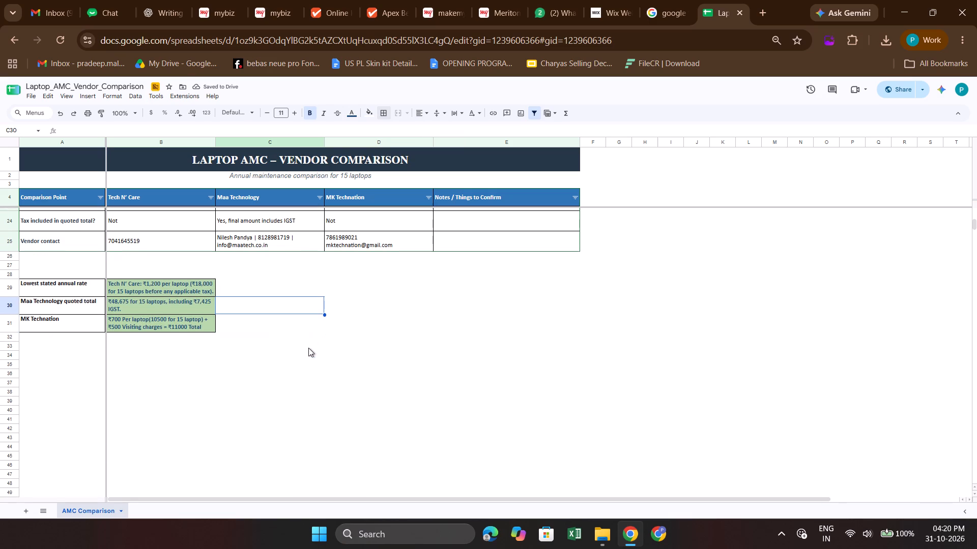
scroll(308, 348, "up", 1)
left_click(463, 283)
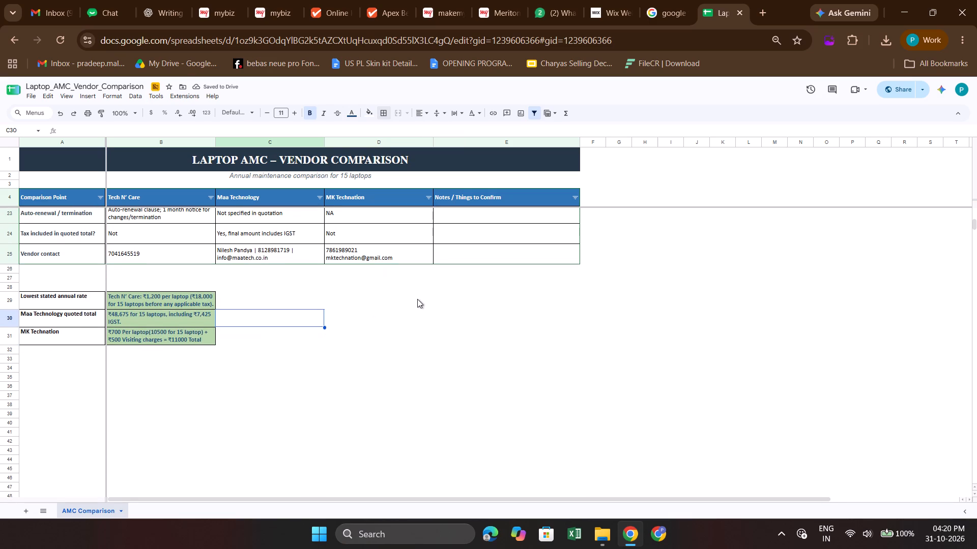
key("ctrl+s")
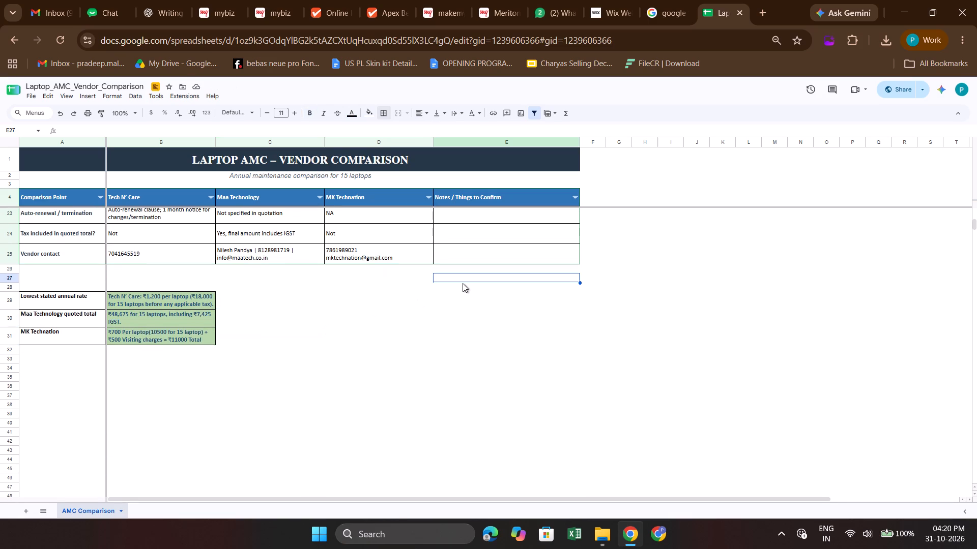
Review the whole comparison table, from the AMC type row through the vendor summary rows.
scroll(463, 283, "up", 1)
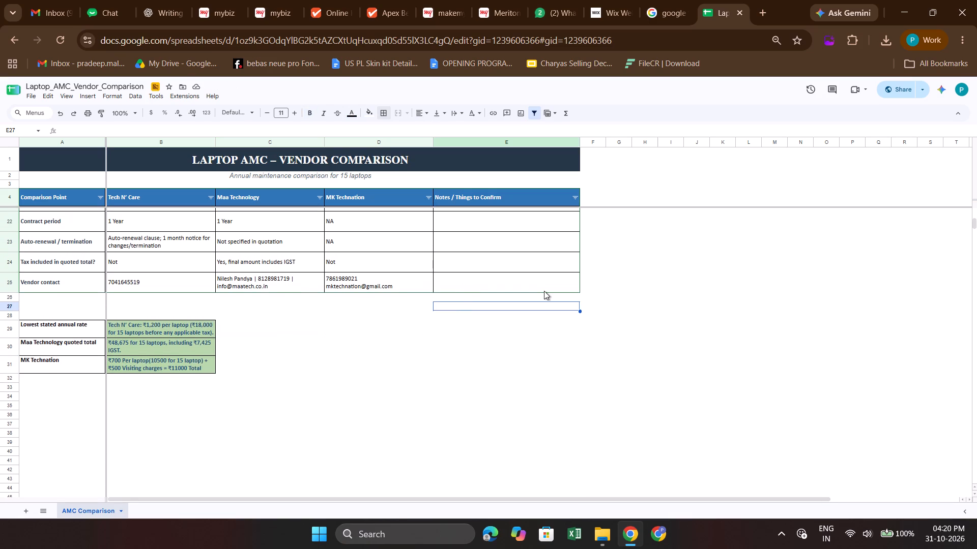
scroll(544, 291, "up", 1)
scroll(460, 345, "up", 4)
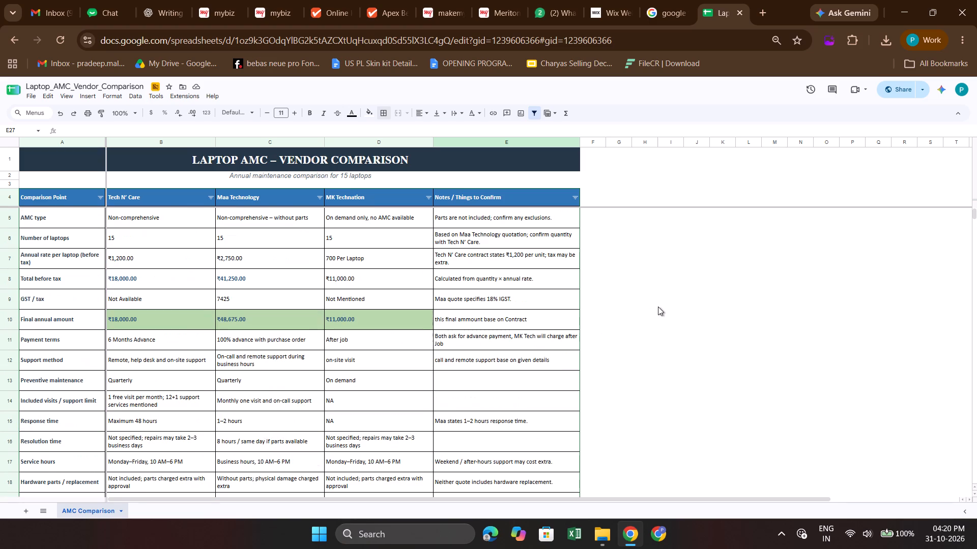
scroll(658, 307, "up", 3)
key("ctrl+s")
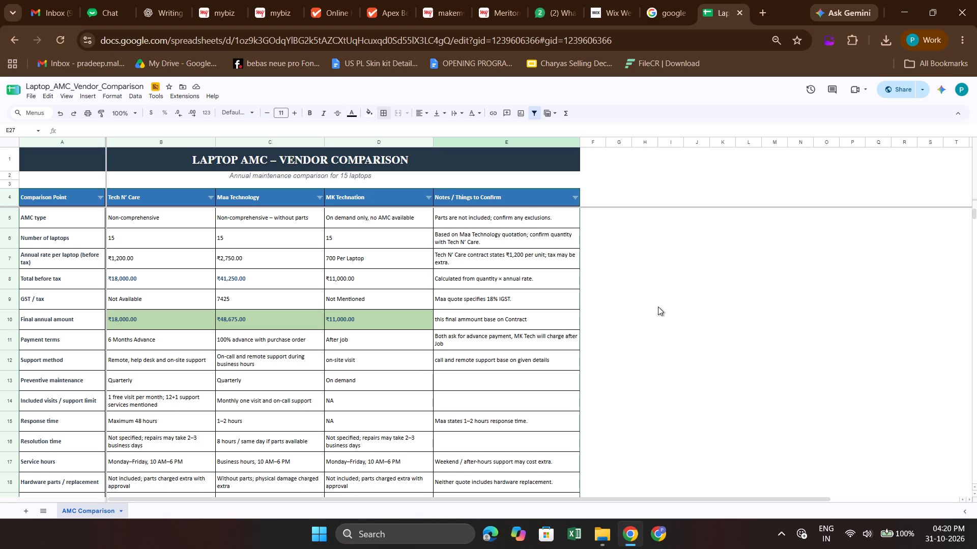
scroll(658, 307, "down", 1)
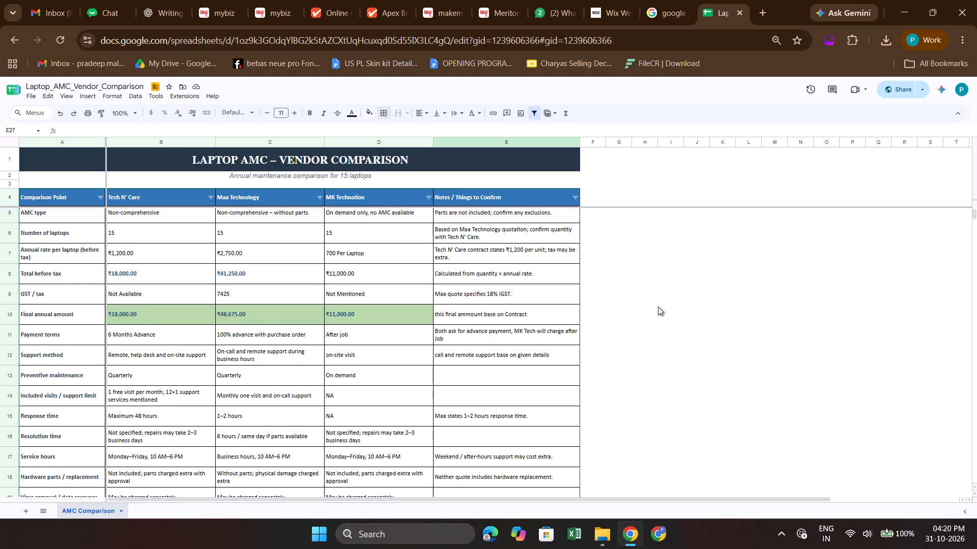
scroll(658, 307, "down", 3)
scroll(469, 381, "up", 1)
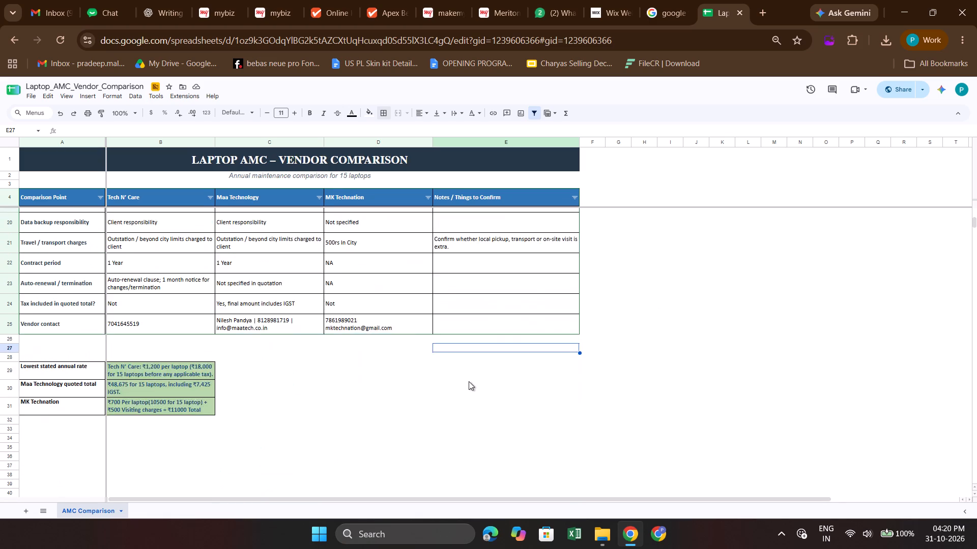
scroll(469, 381, "right", 1)
scroll(583, 298, "up", 6)
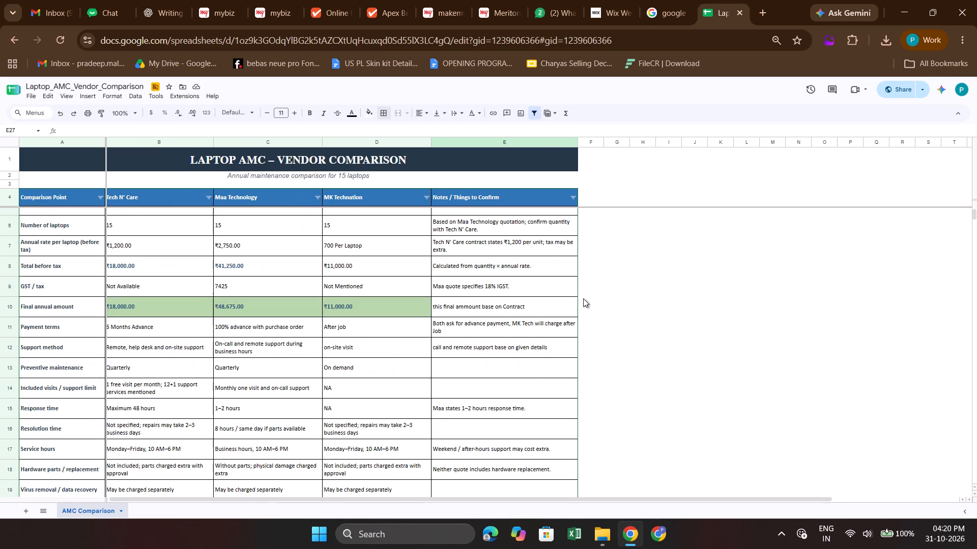
scroll(583, 298, "right", 3)
scroll(500, 322, "right", 1)
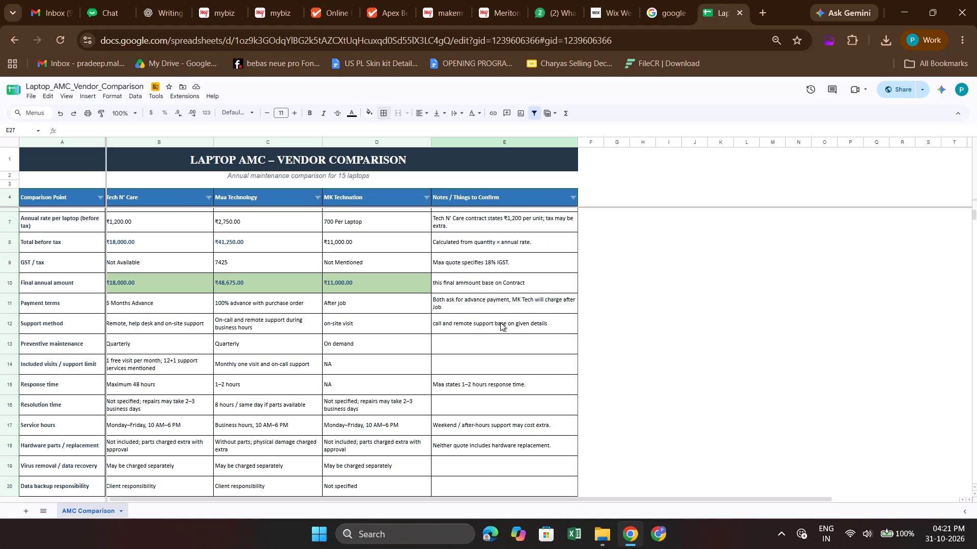
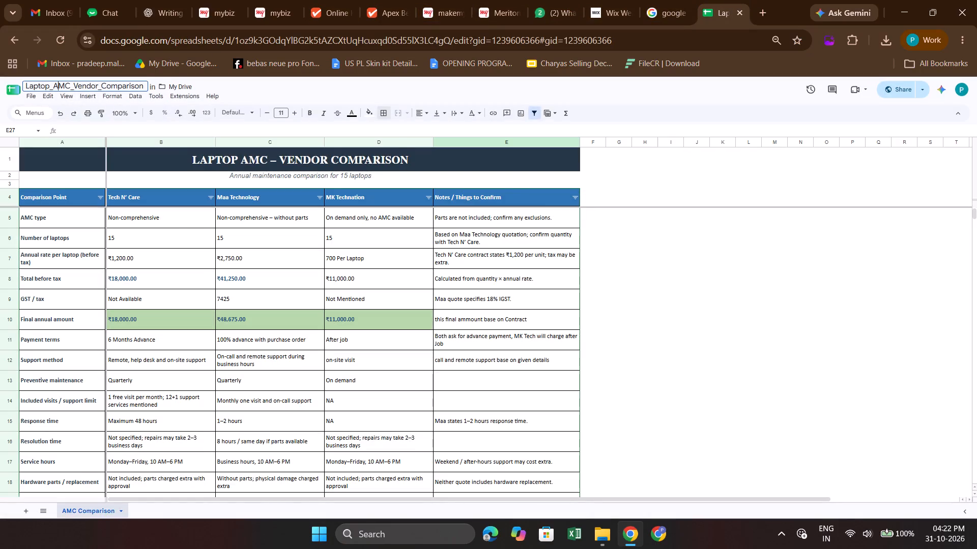
Rename the spreadsheet file as Laptop AMC Vendor Comparison, with spaces in place of the underscores, and save it.
left_click(52, 85)
key("BackSpace")
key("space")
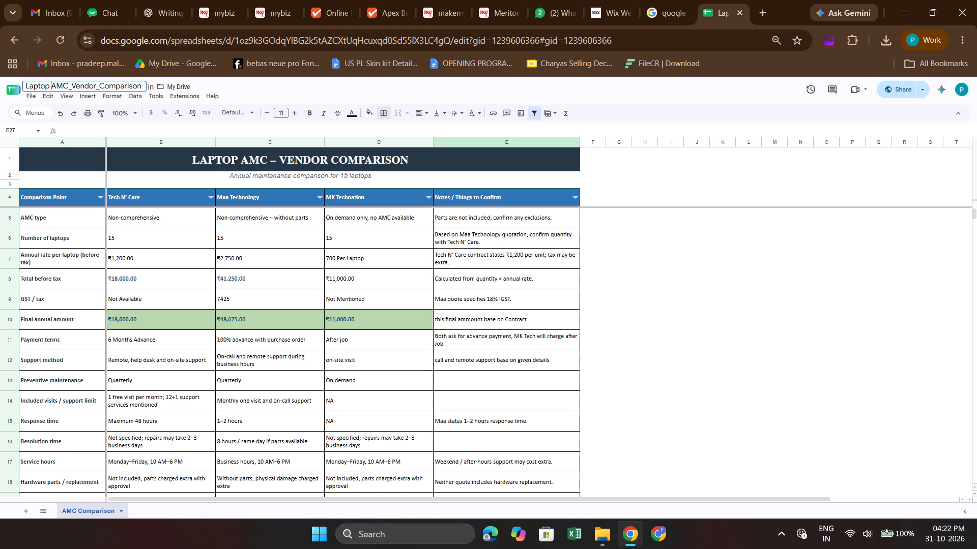
left_click(70, 85)
key("Right")
key("BackSpace")
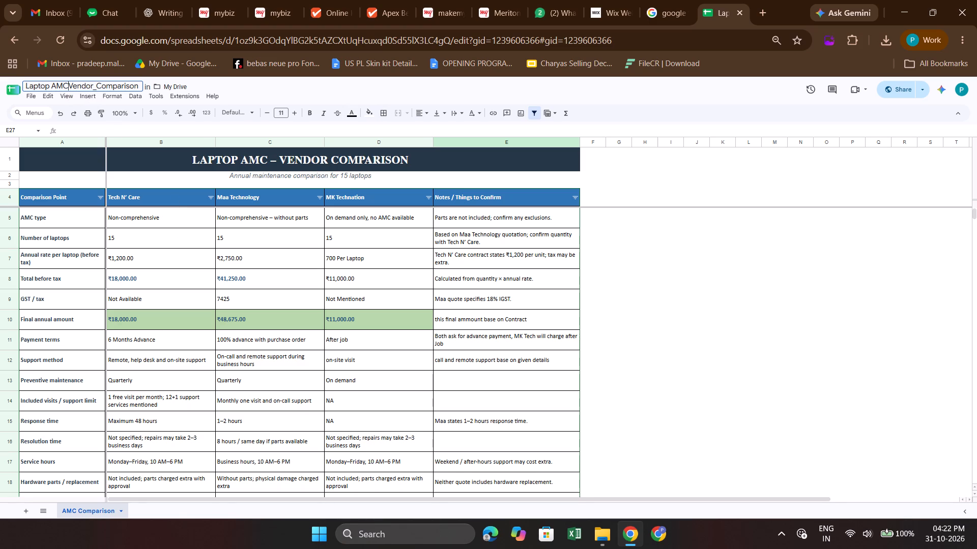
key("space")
key("Right")
key("Right")
key("Right")
key("Right")
key("Right")
key("Right")
key("Right")
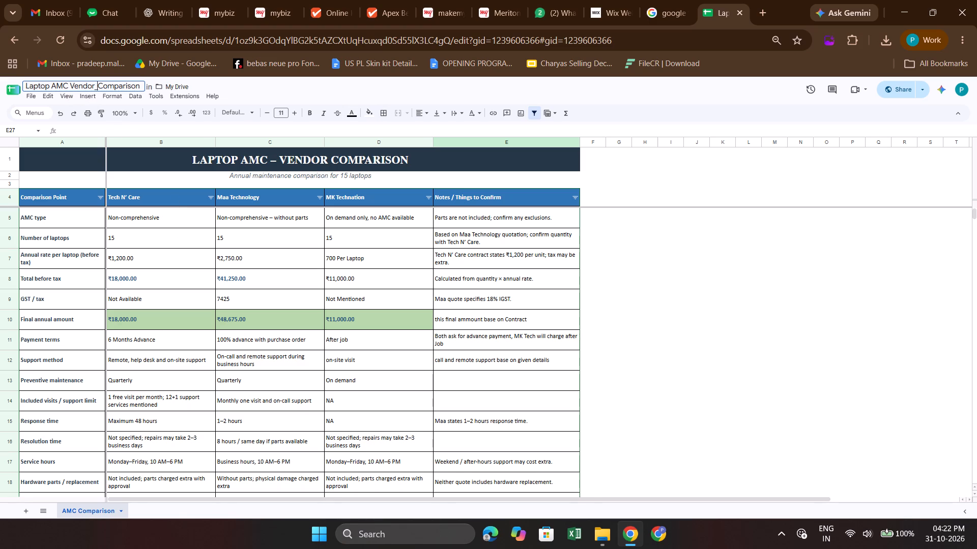
key("BackSpace")
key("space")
key("Right")
key("Right")
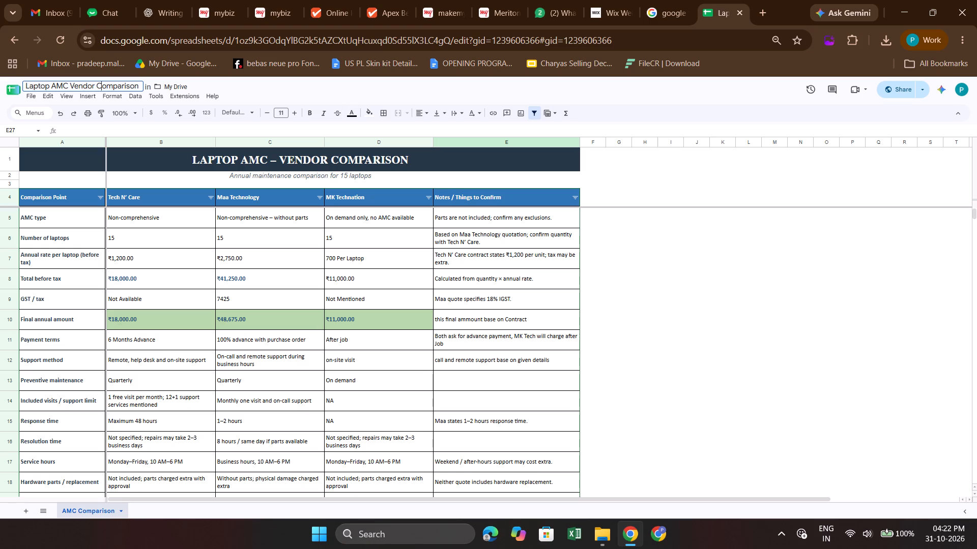
left_click(299, 314)
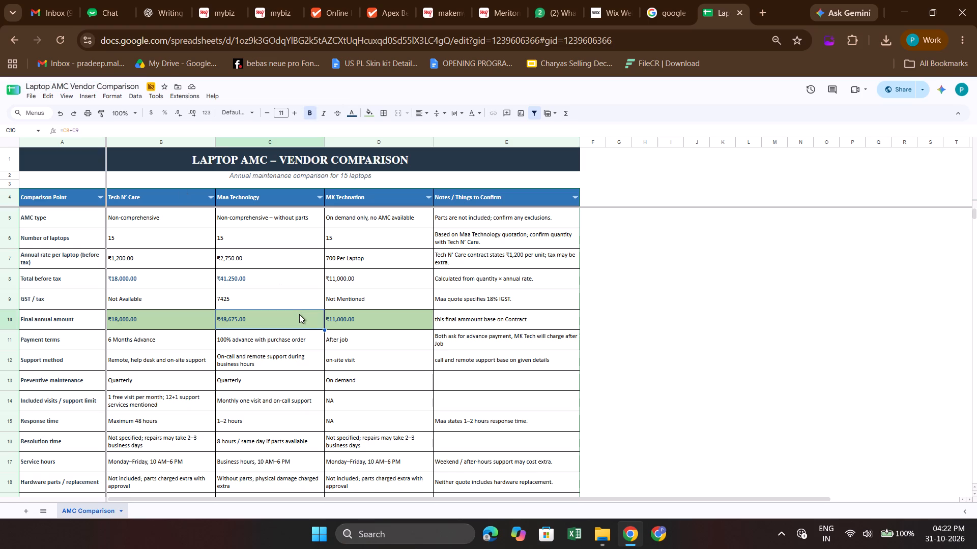
key("ctrl+s")
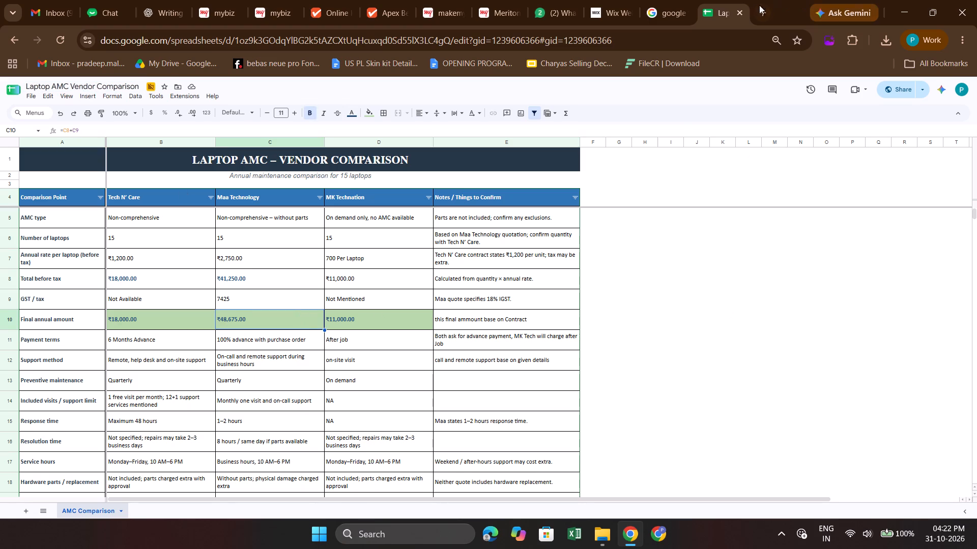
Delete the note for the Number of laptops row in the Notes / Things to Confirm column.
scroll(614, 288, "down", 1)
scroll(510, 390, "down", 3)
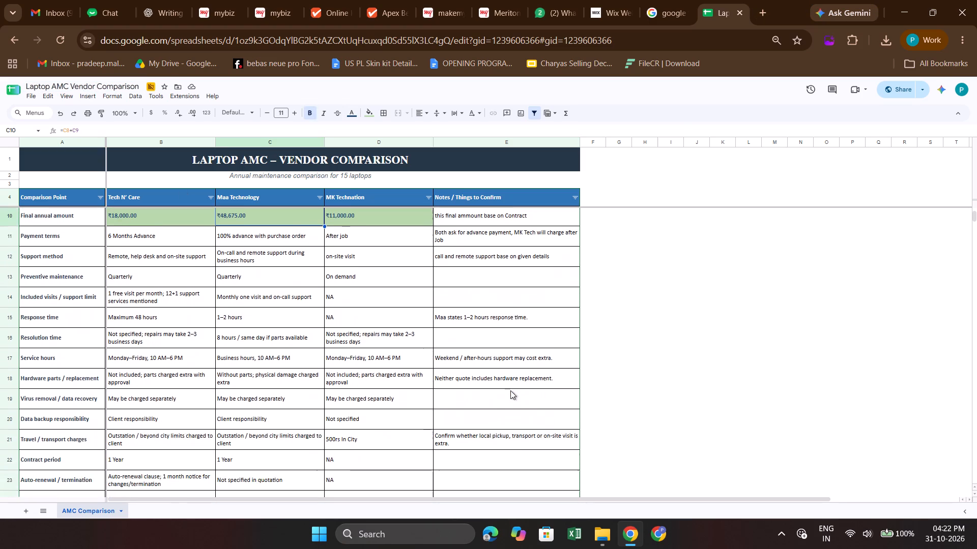
scroll(510, 390, "down", 2)
scroll(510, 390, "up", 2)
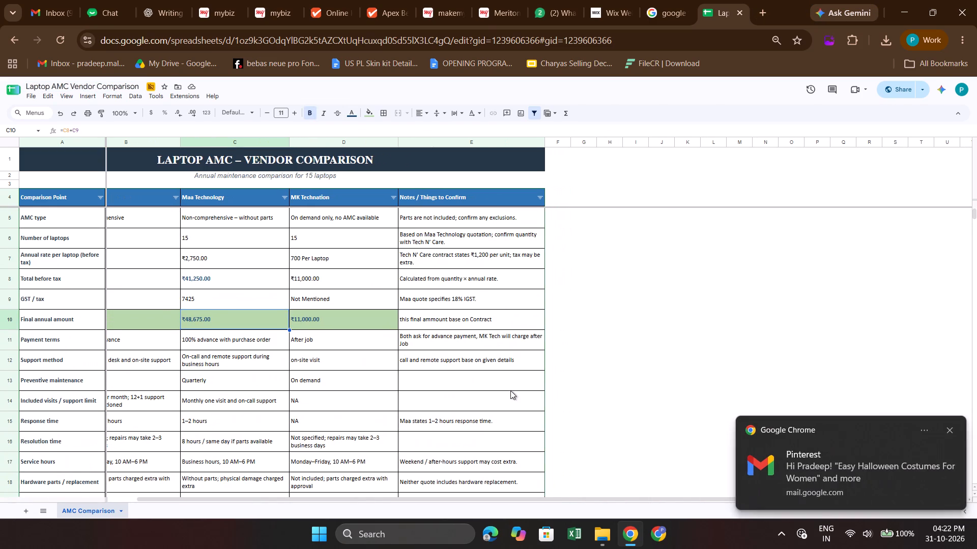
scroll(617, 399, "right", 2)
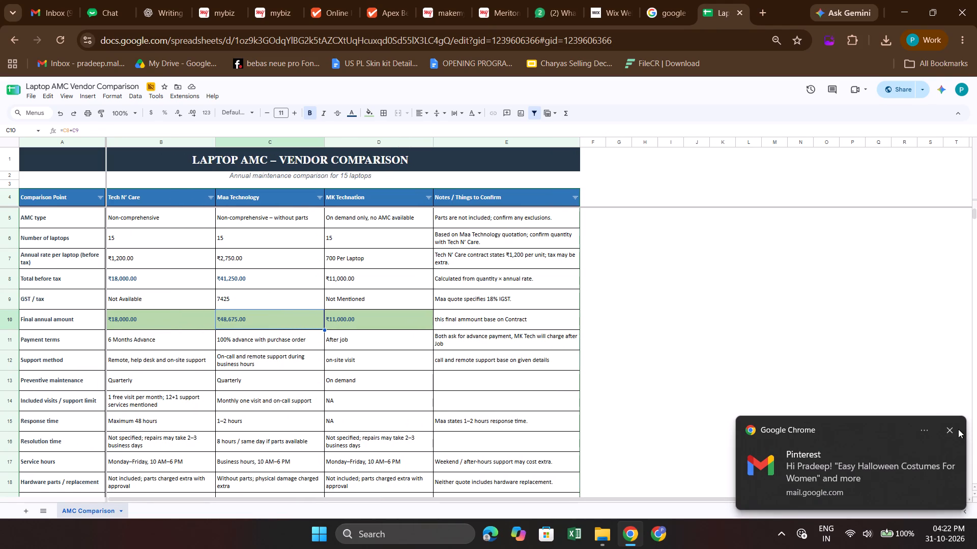
left_click(946, 431)
scroll(657, 342, "up", 1)
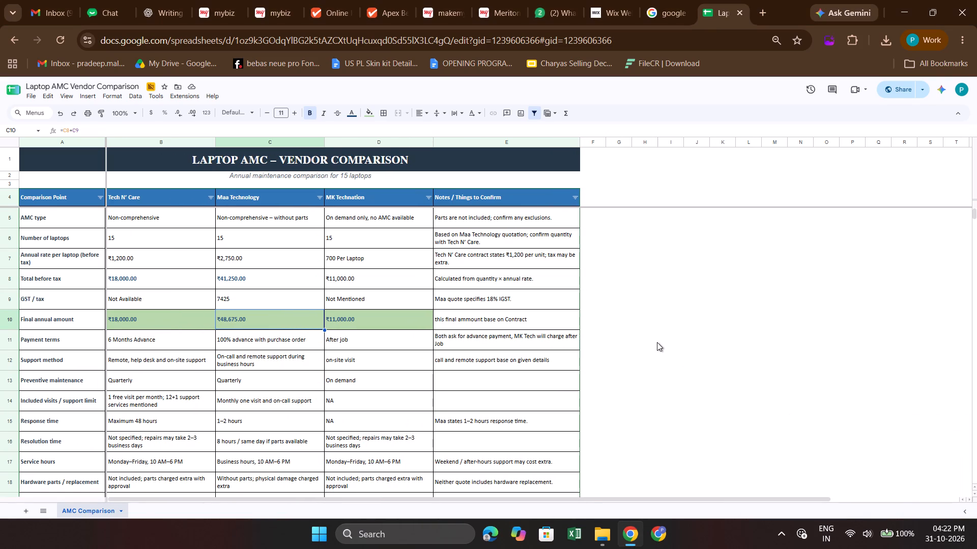
left_click(500, 232)
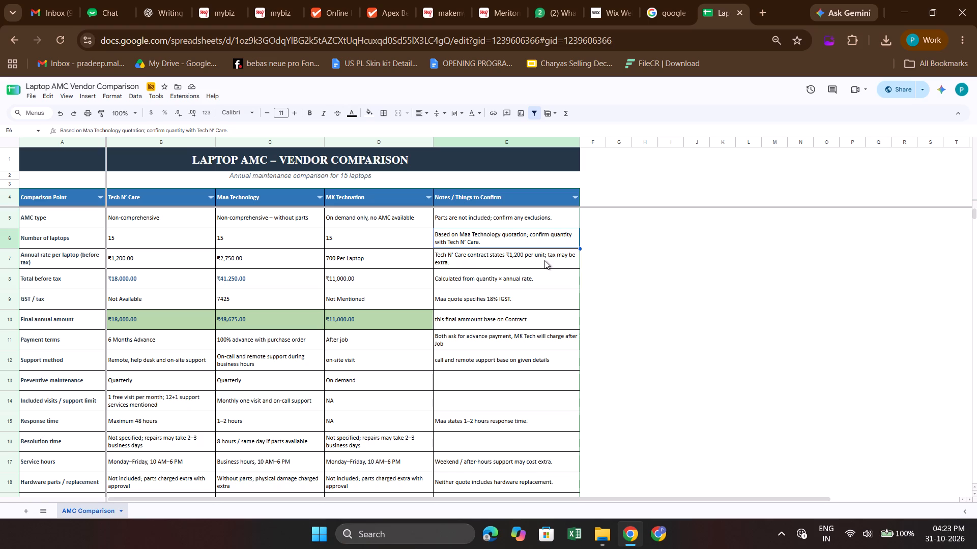
key("BackSpace")
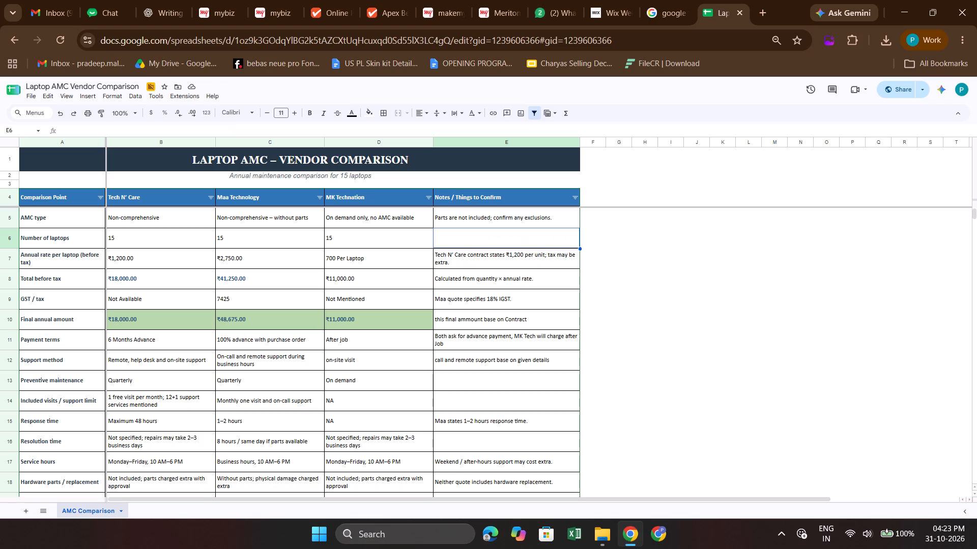
Shorten the annual rate row's note to "Tech N' Care contract states ₹1,200 per unit", removing the tax remark.
key("Down")
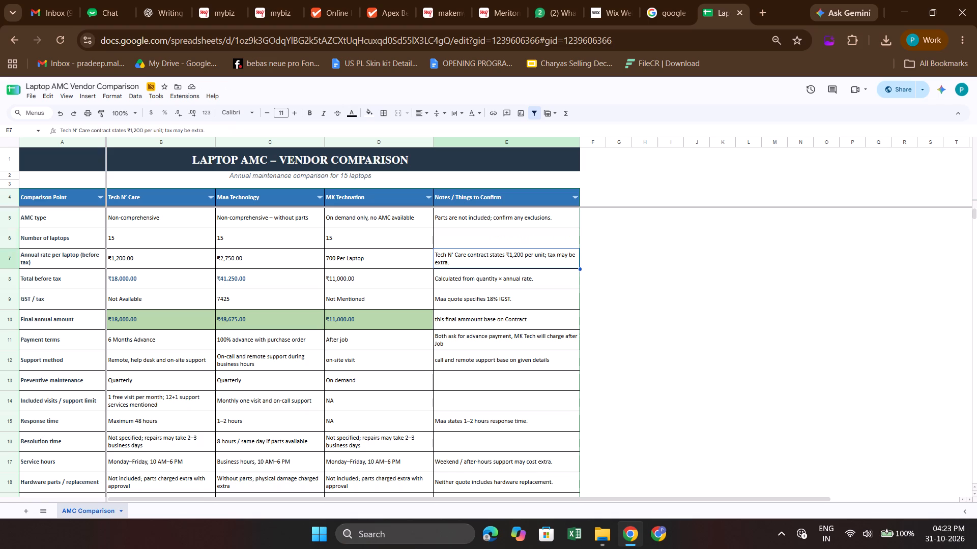
double_click(549, 253)
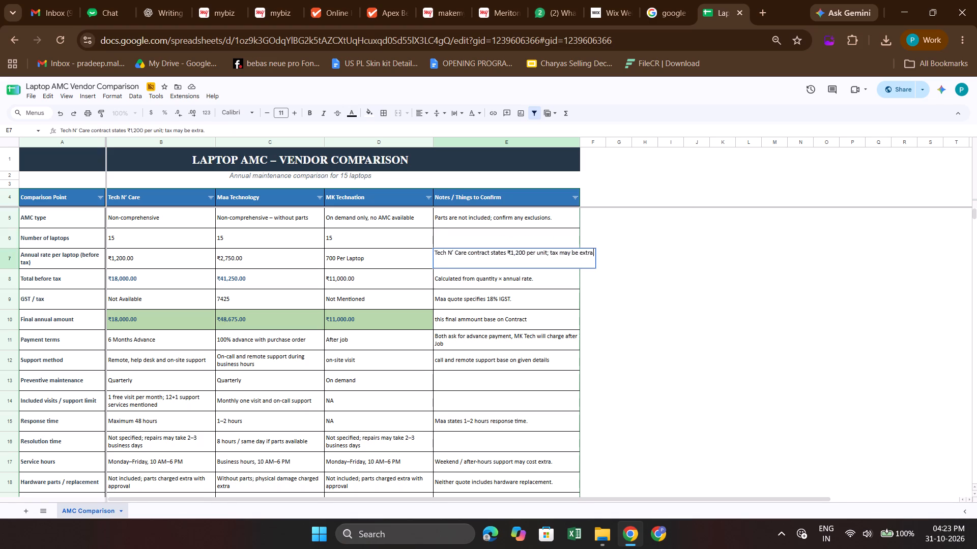
left_click_drag(545, 253, 645, 256)
left_click_drag(645, 256, 679, 242)
key("BackSpace")
key("t")
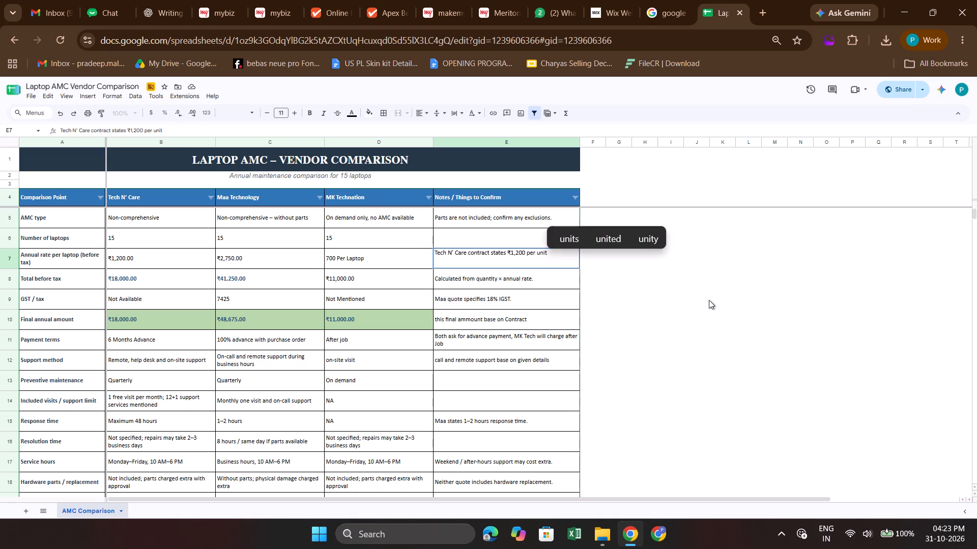
left_click(709, 300)
Review the Notes / Things to Confirm entries from the annual rate row through the preventive maintenance row.
scroll(585, 290, "up", 1)
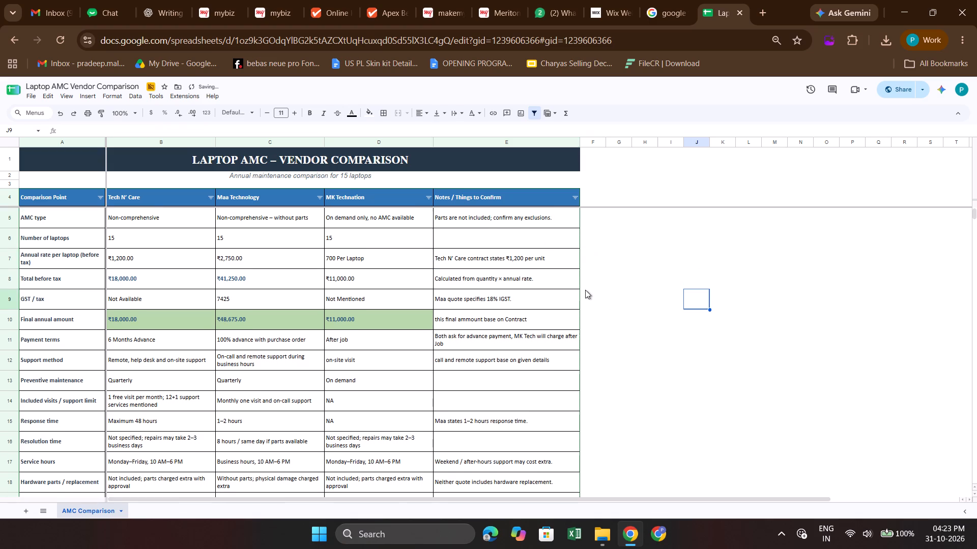
scroll(529, 289, "up", 1)
scroll(528, 273, "down", 1)
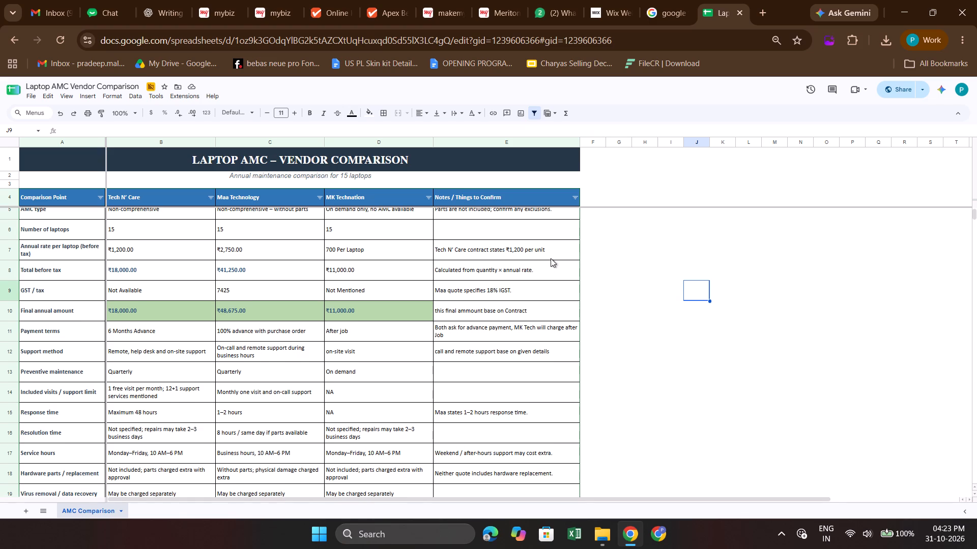
scroll(554, 254, "up", 1)
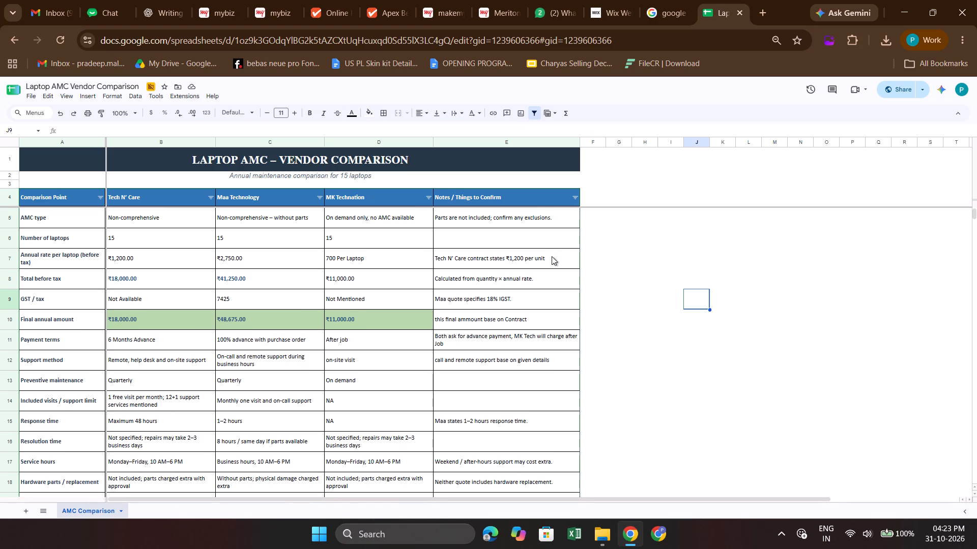
double_click(554, 255)
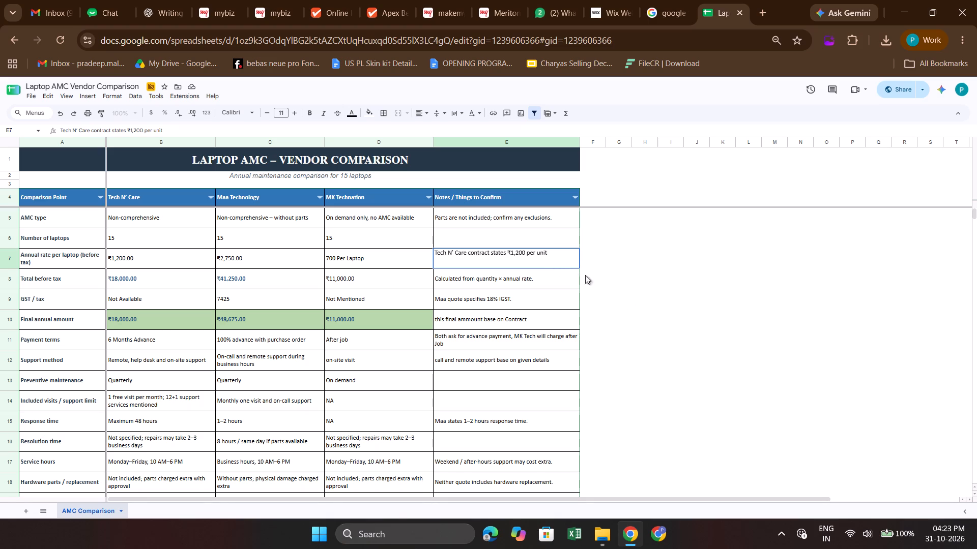
left_click(607, 284)
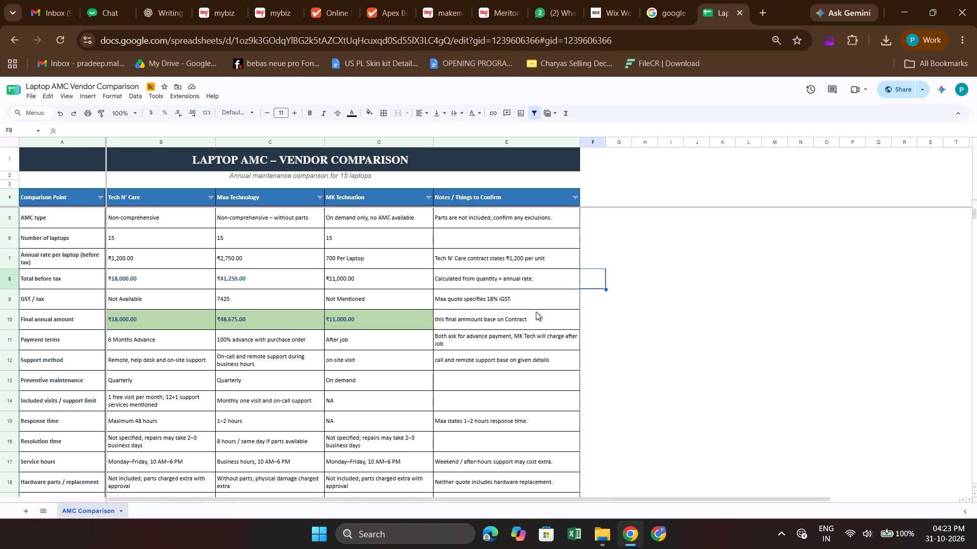
scroll(536, 312, "down", 1)
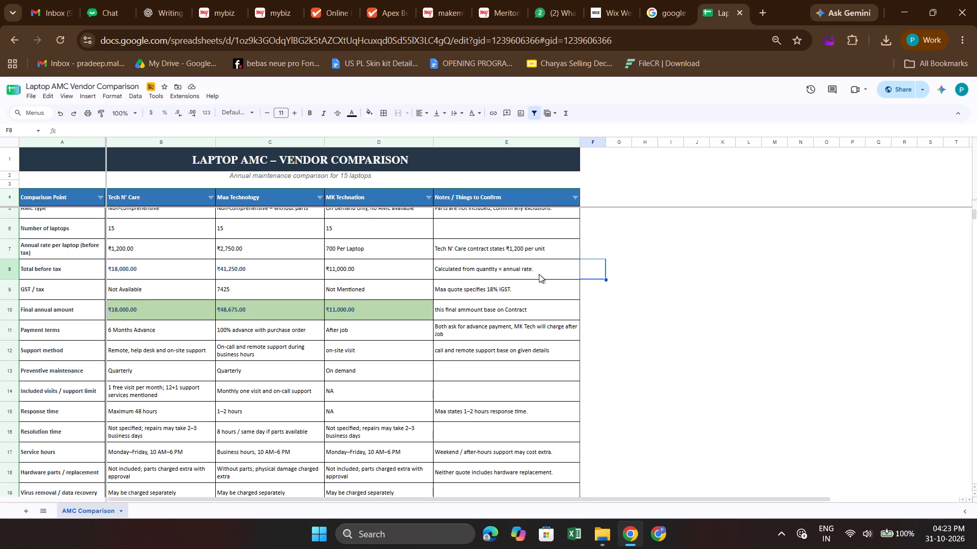
left_click(539, 274)
scroll(539, 274, "down", 1)
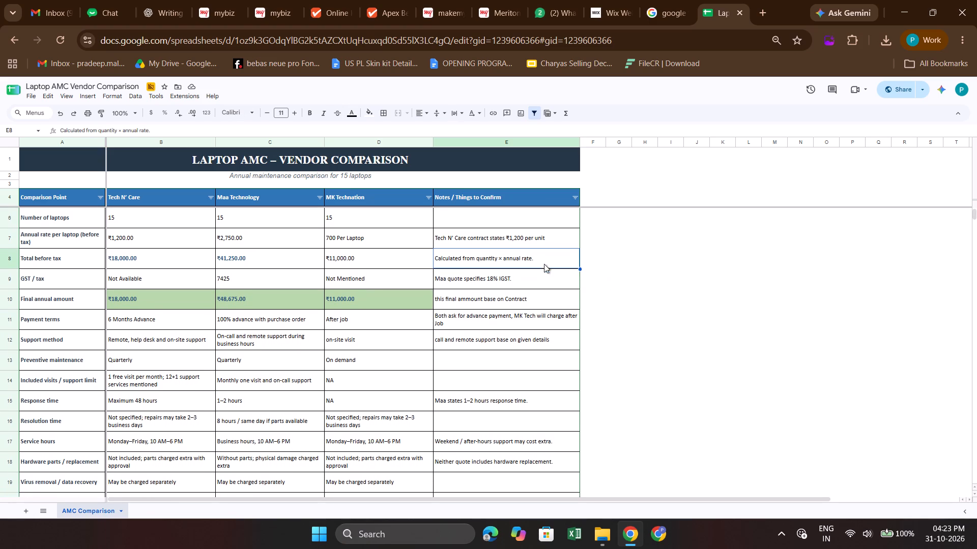
scroll(549, 254, "down", 1)
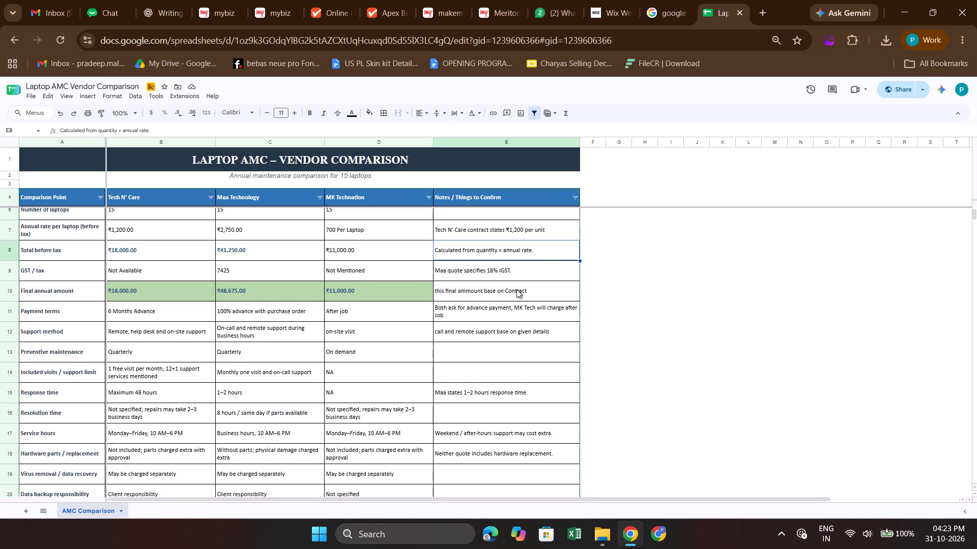
scroll(516, 289, "down", 1)
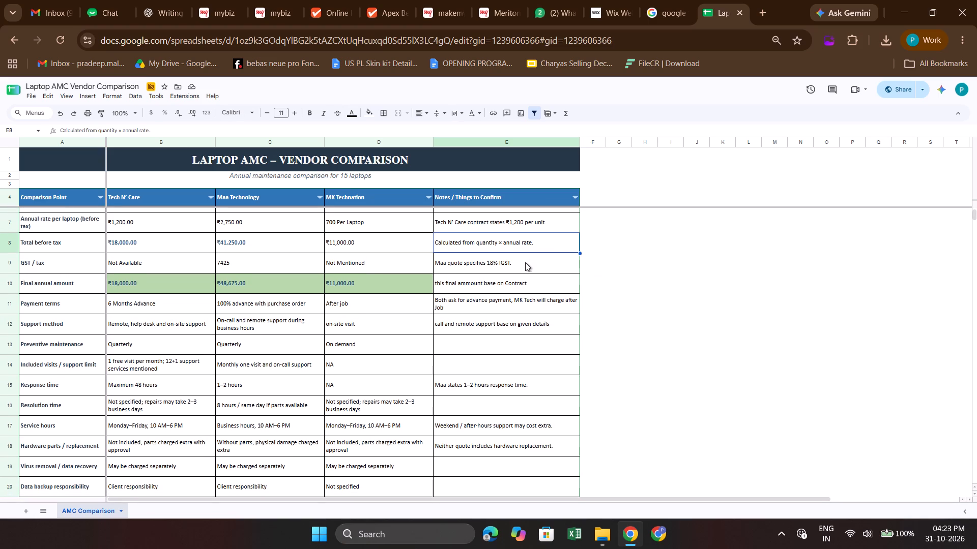
left_click(512, 265)
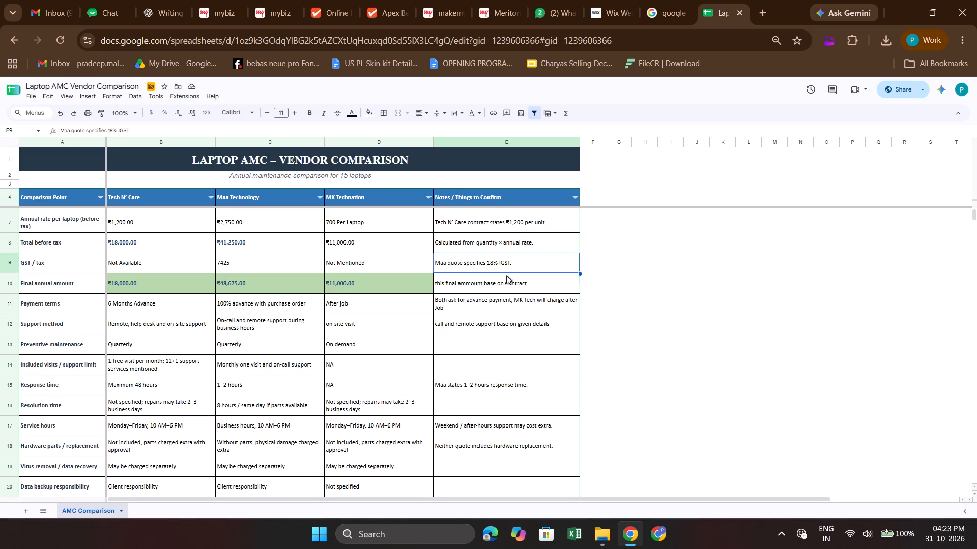
left_click(497, 287)
scroll(497, 287, "down", 1)
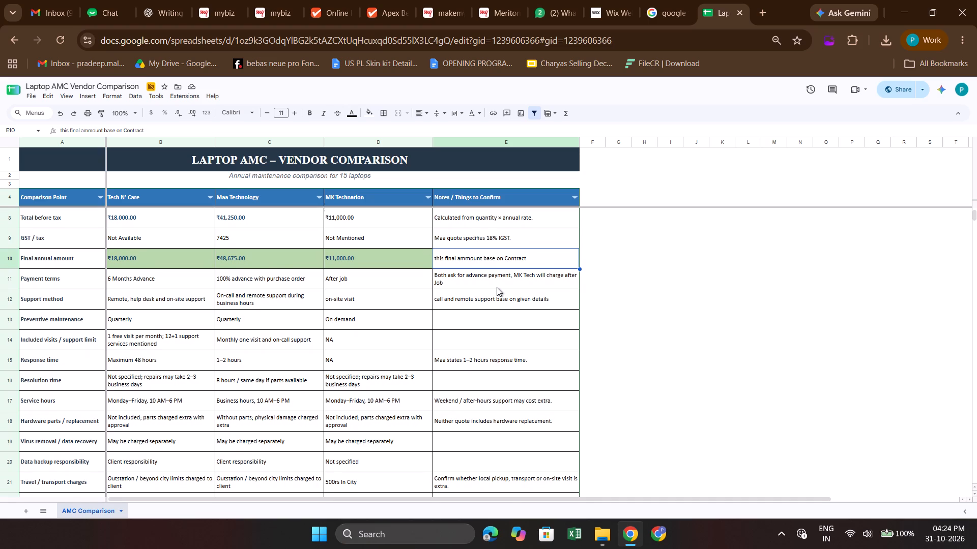
left_click(478, 282)
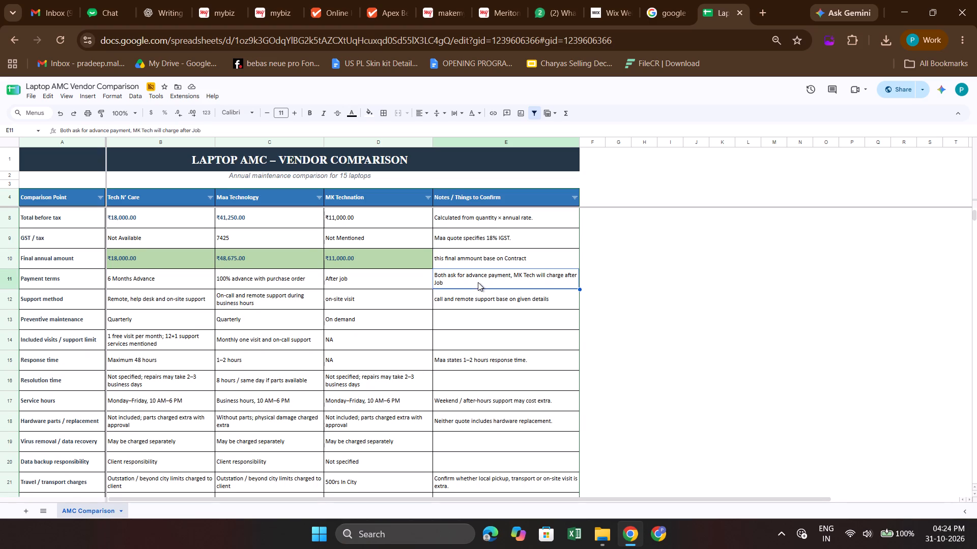
scroll(478, 282, "down", 1)
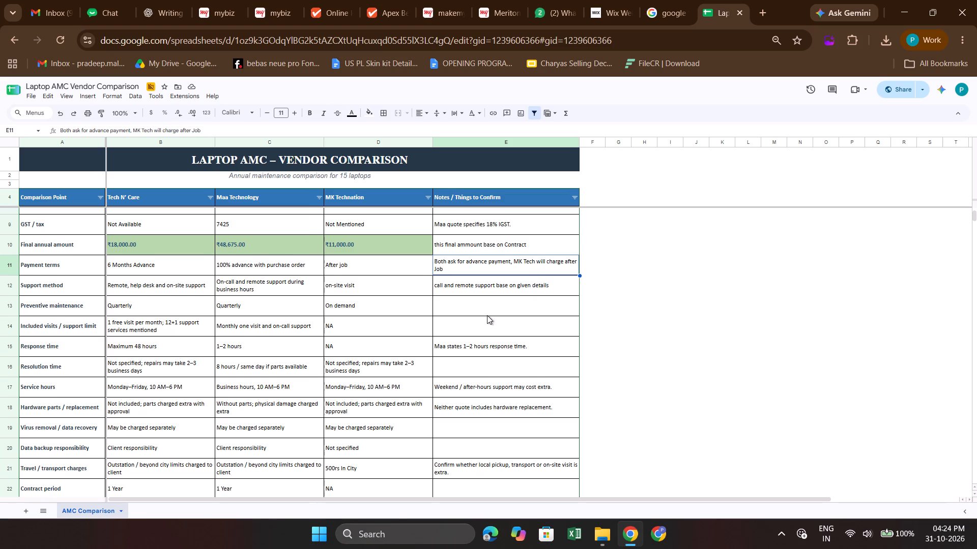
scroll(487, 315, "down", 1)
left_click(501, 265)
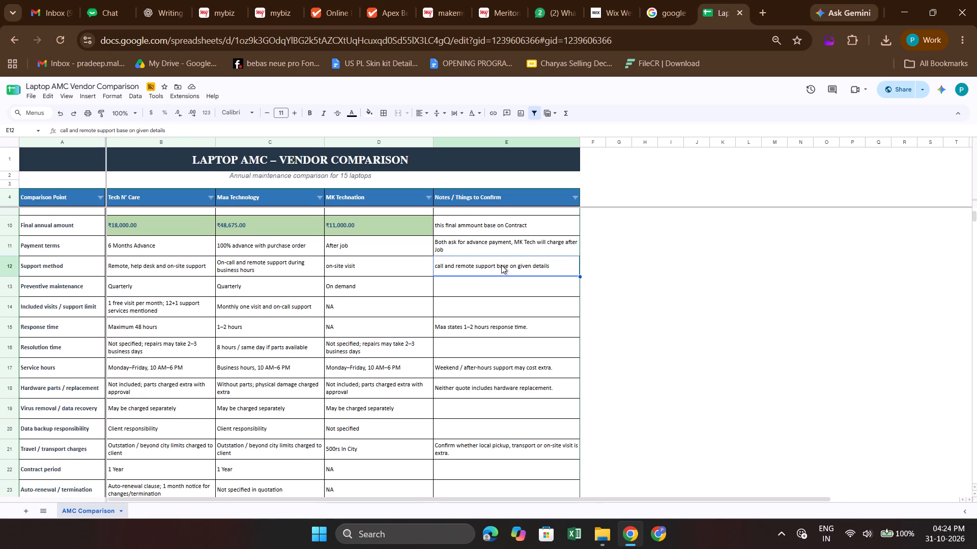
left_click(479, 282)
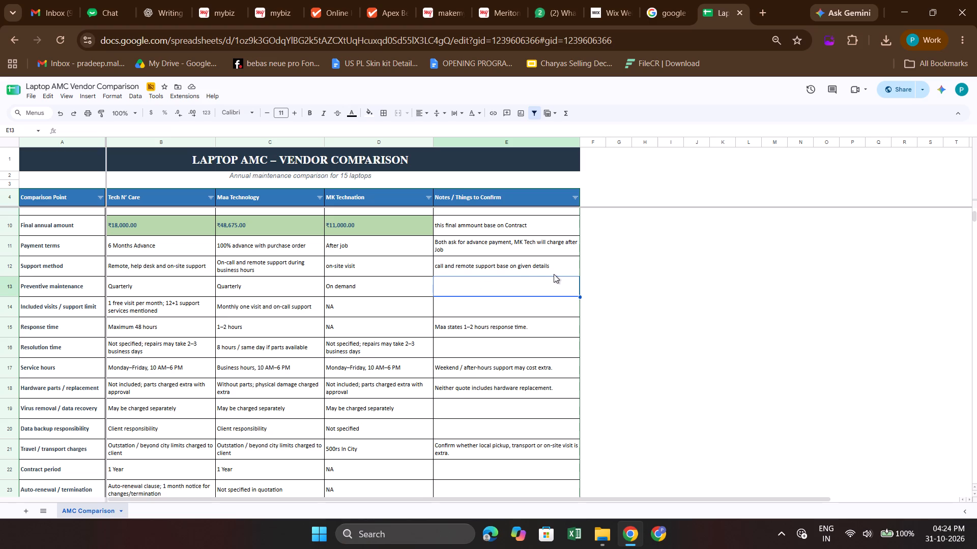
scroll(554, 274, "up", 1)
scroll(507, 302, "down", 1)
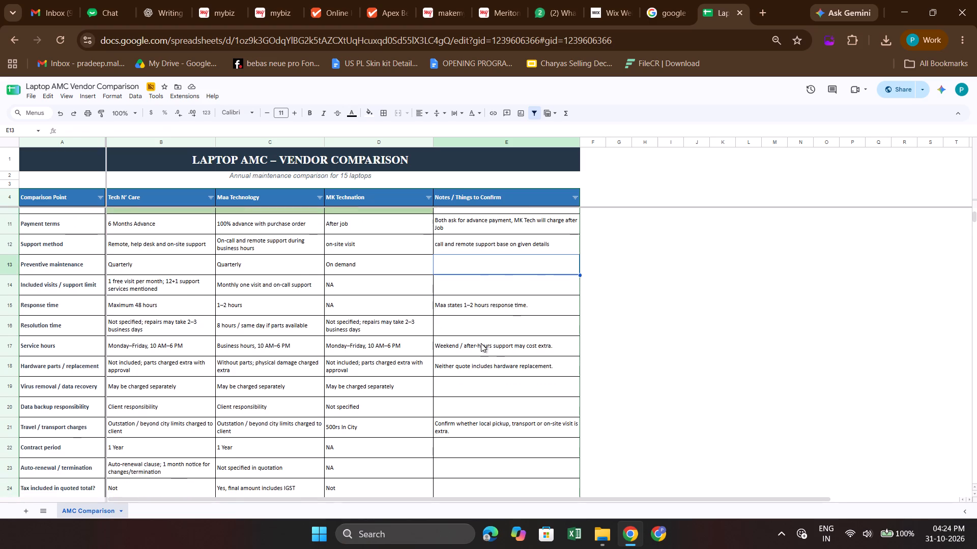
scroll(481, 343, "right", 1)
left_click(618, 393)
Enter the note "Total Laptop Quantity at our Office currently only office assets" for the Number of laptops row.
scroll(618, 393, "up", 1)
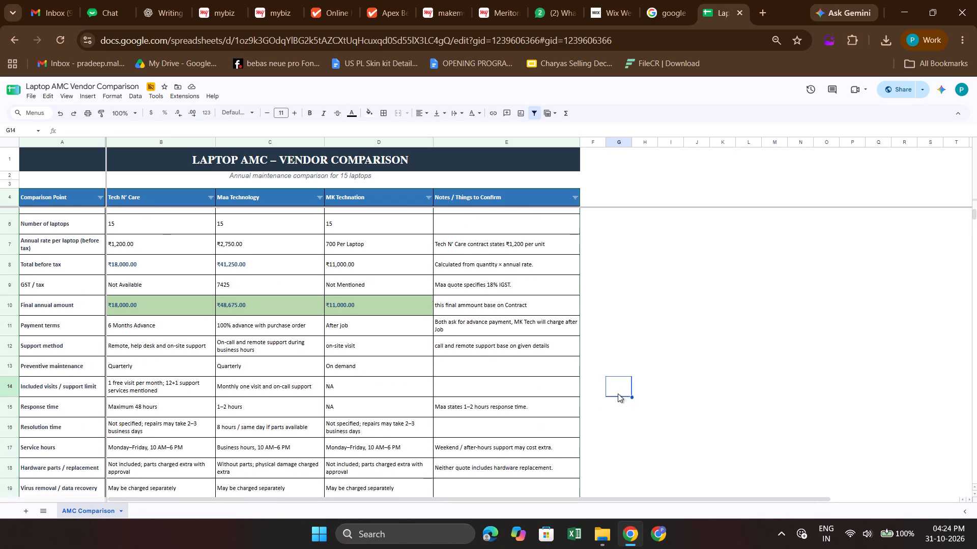
scroll(618, 393, "up", 1)
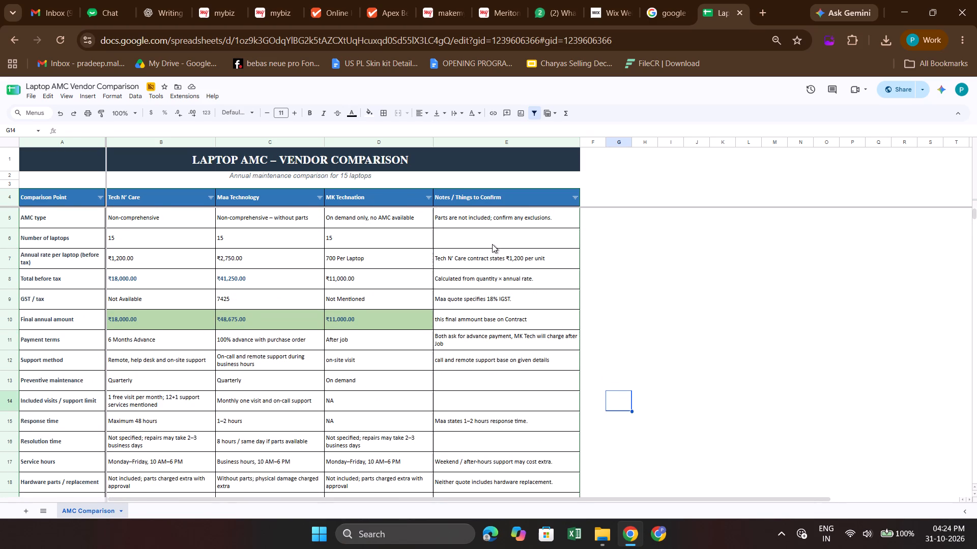
left_click(486, 235)
type("Total Laptop")
key("space")
type("Quantity at our Office")
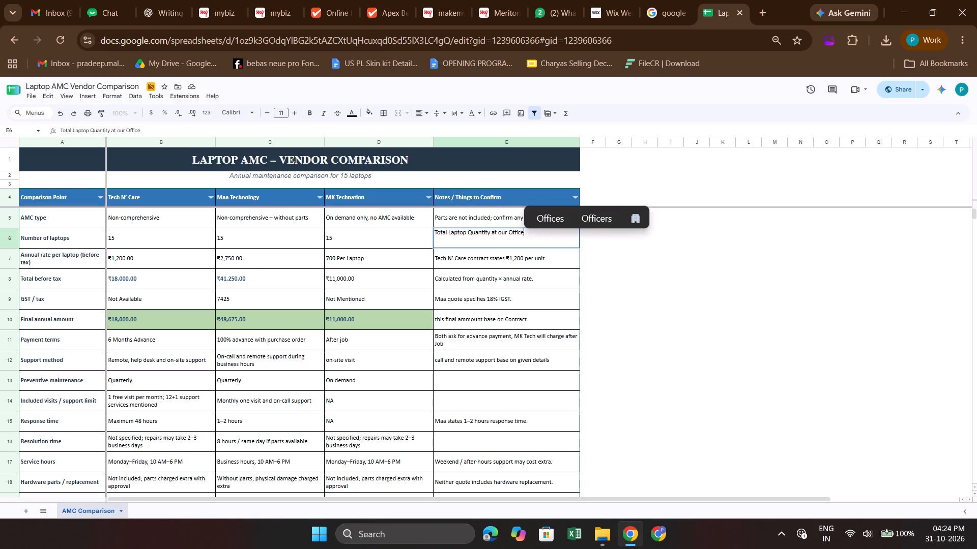
key("space")
type("currently only office ass")
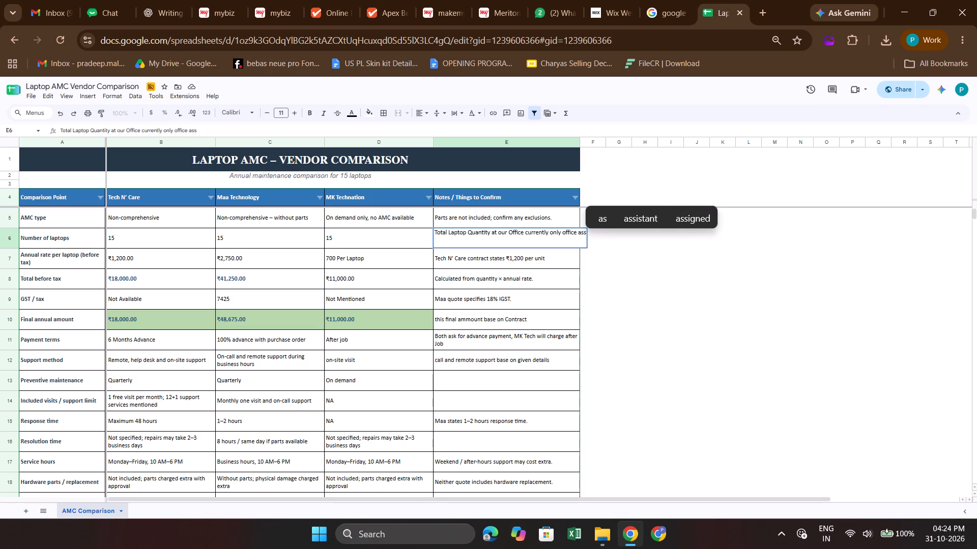
key("BackSpace")
key("e")
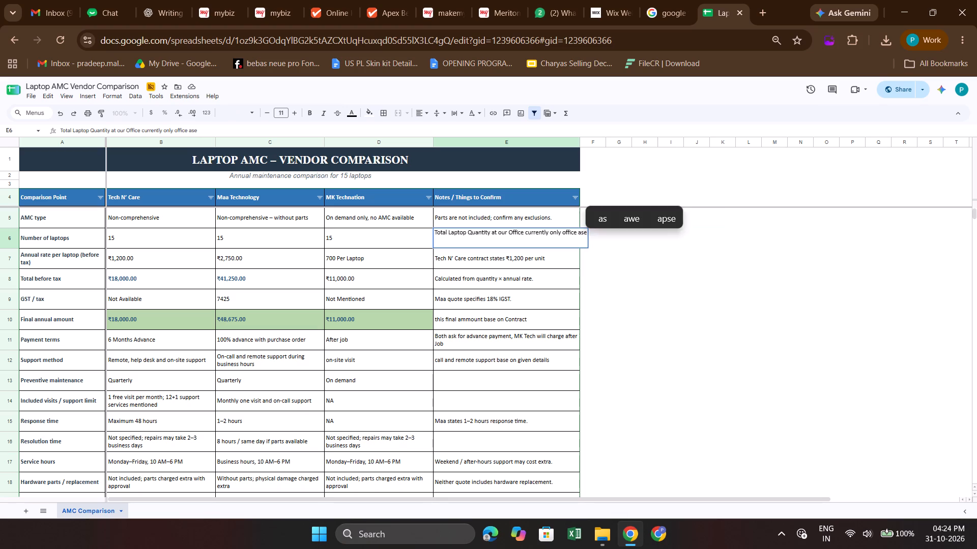
key("BackSpace")
key("BackSpace")
key("BackSpace")
type("asses")
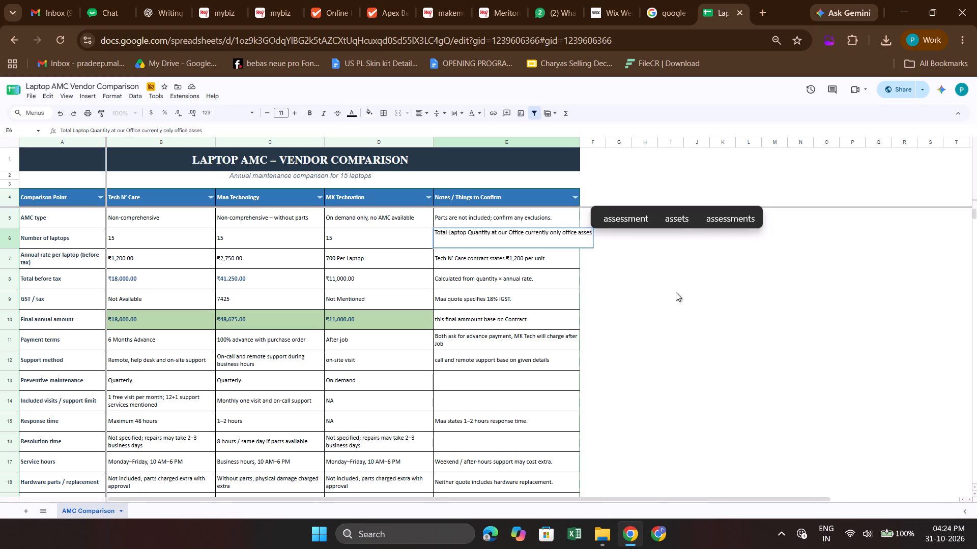
left_click(681, 219)
left_click(615, 292)
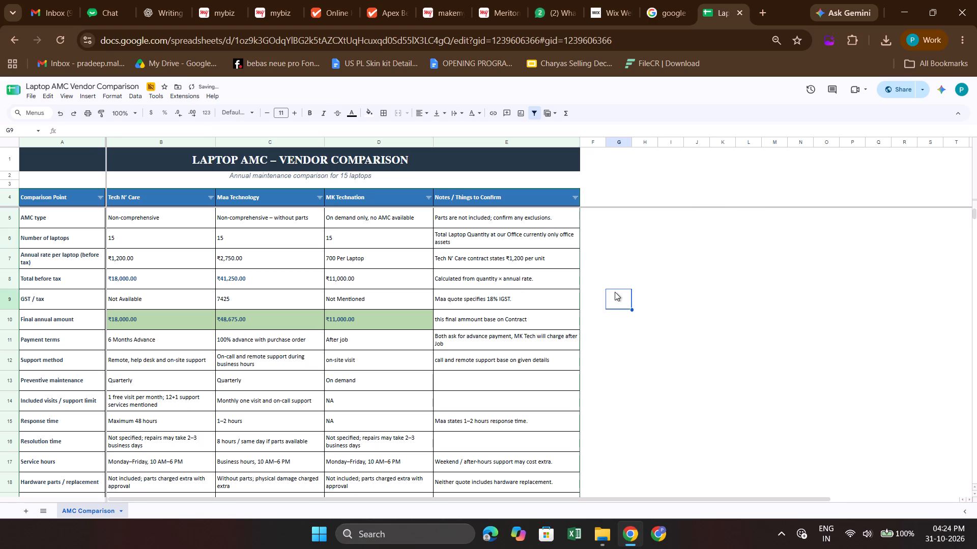
Enter the note "Base on contract details" for the Preventive maintenance row.
scroll(514, 287, "up", 1)
scroll(415, 303, "right", 1)
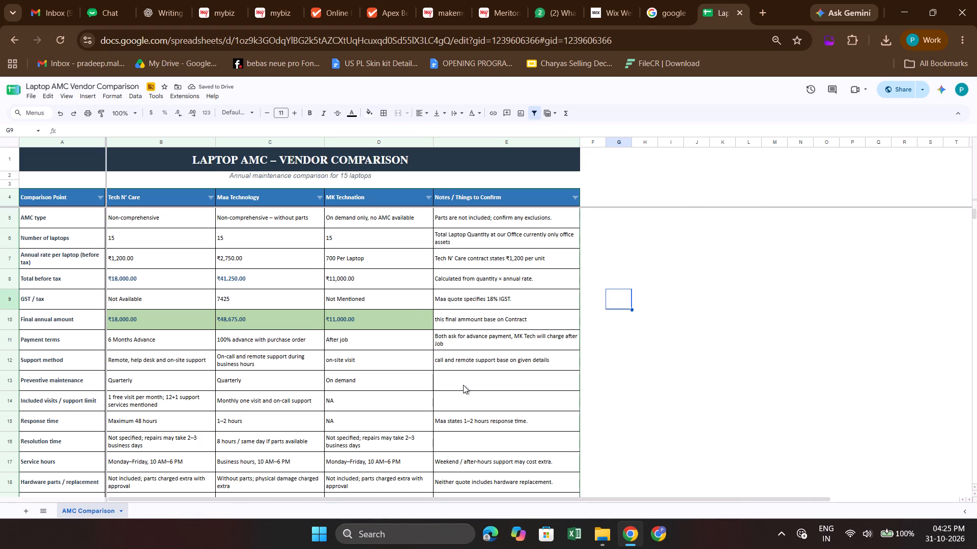
left_click(463, 385)
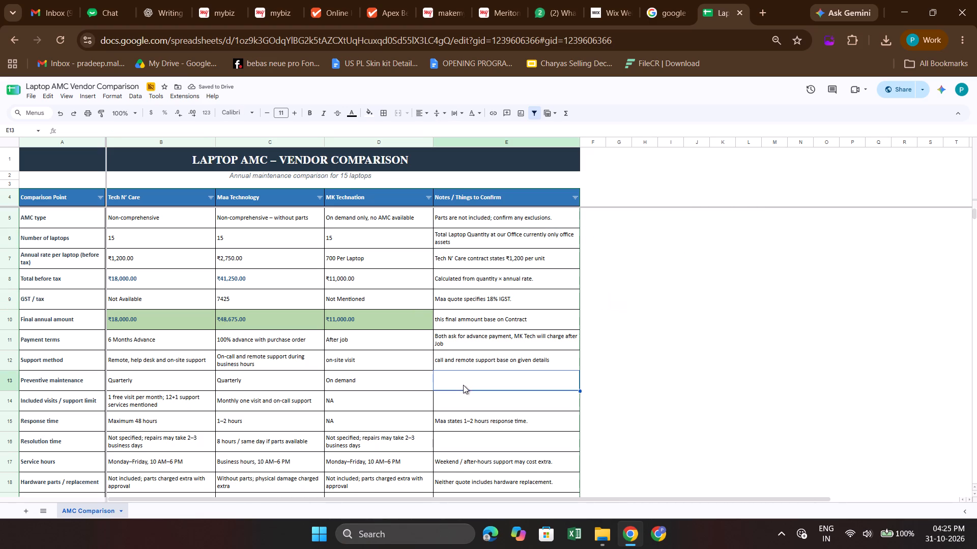
scroll(463, 385, "down", 1)
type("Base On")
key("space")
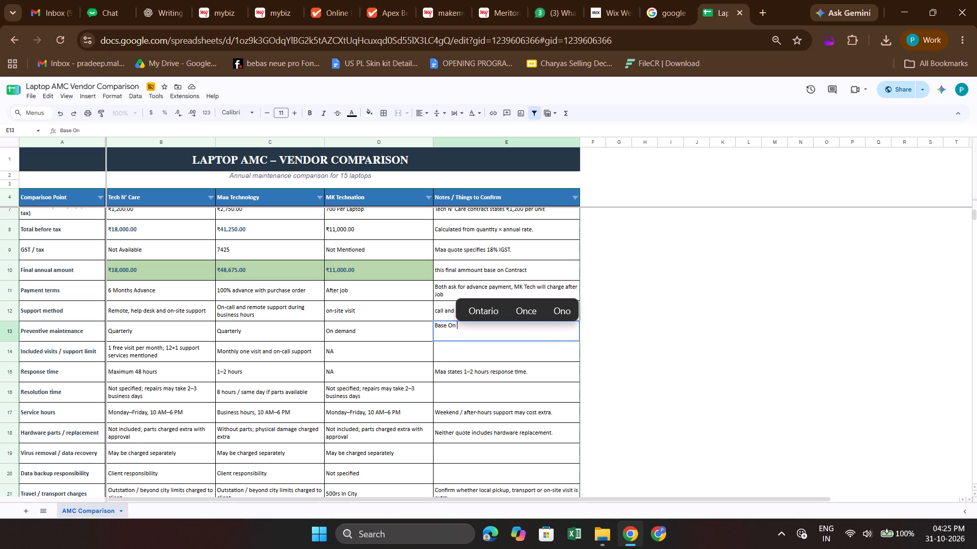
key("BackSpace")
key("BackSpace")
key("BackSpace")
type("on O")
key("BackSpace")
type("COntract")
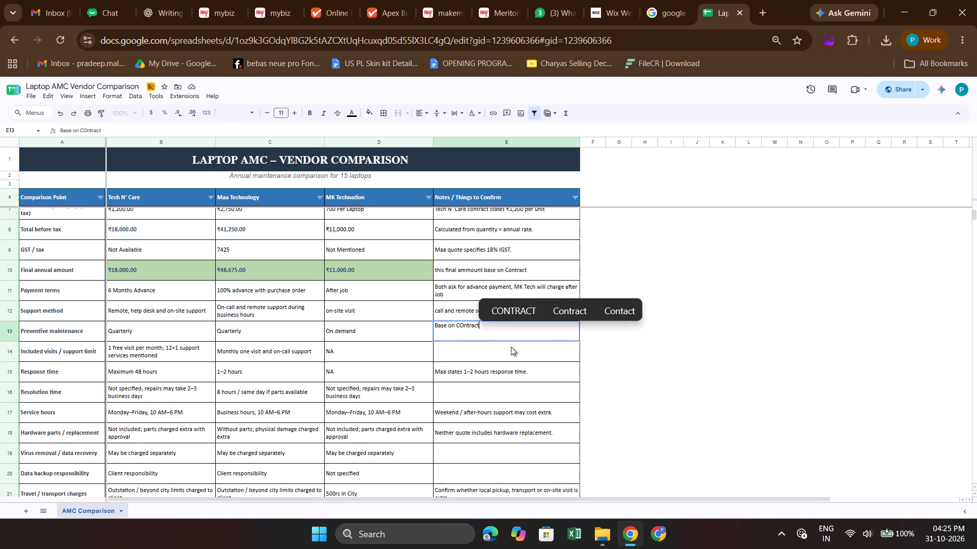
key("BackSpace")
key("BackSpace")
key("BackSpace")
key("BackSpace")
key("BackSpace")
key("BackSpace")
key("BackSpace")
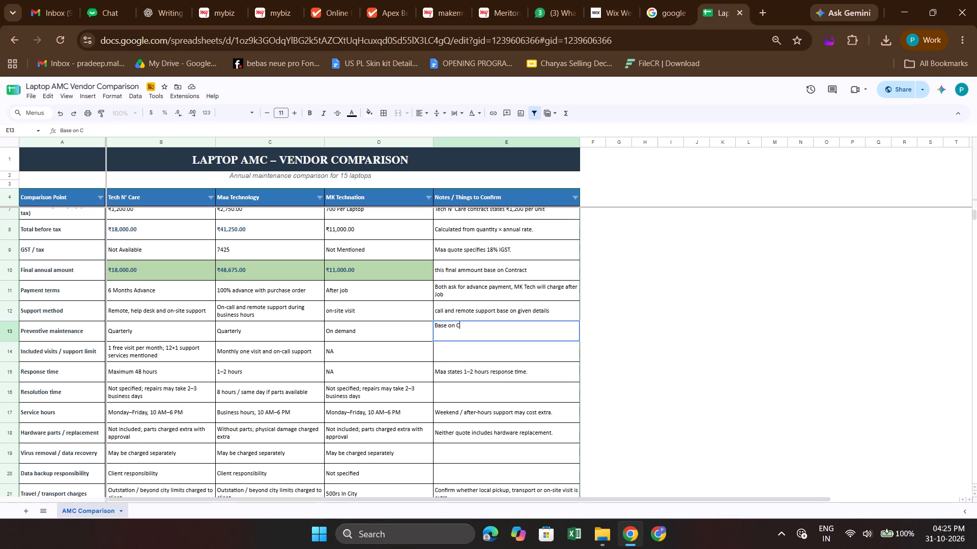
key("BackSpace")
type("contract")
key("space")
type("details")
key("Return")
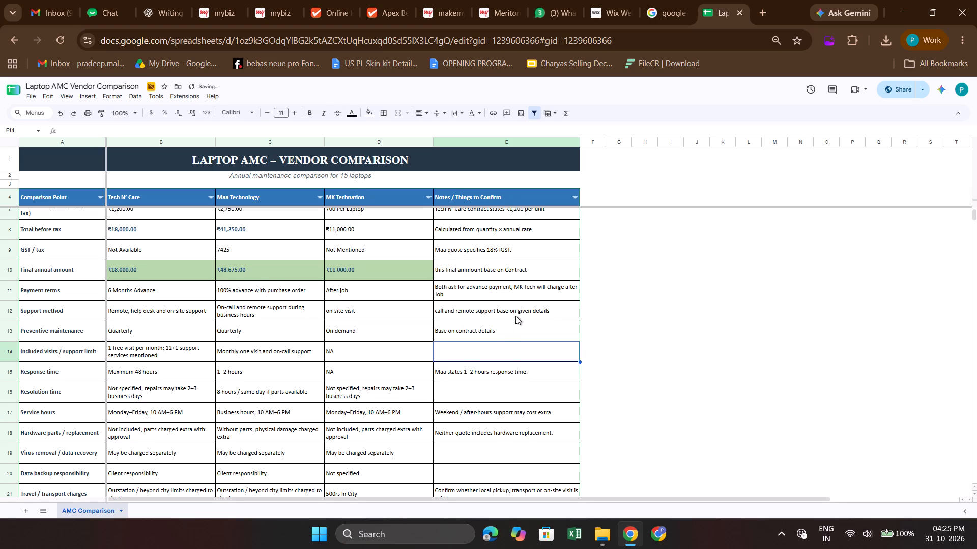
scroll(515, 316, "down", 1)
scroll(459, 354, "right", 1)
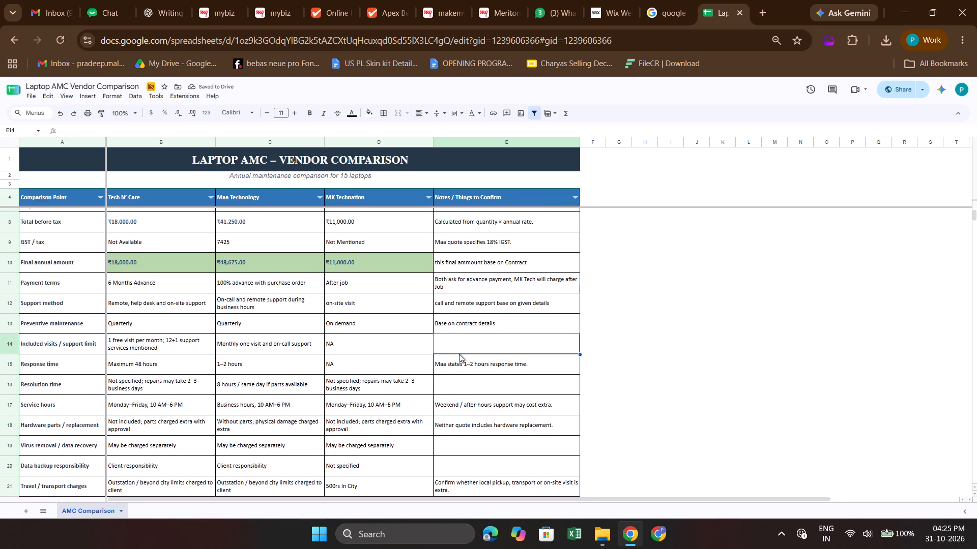
Enter the note "Tech N Care giving extra visiting at low price" for the Included visits / support limit row.
scroll(459, 354, "right", 1)
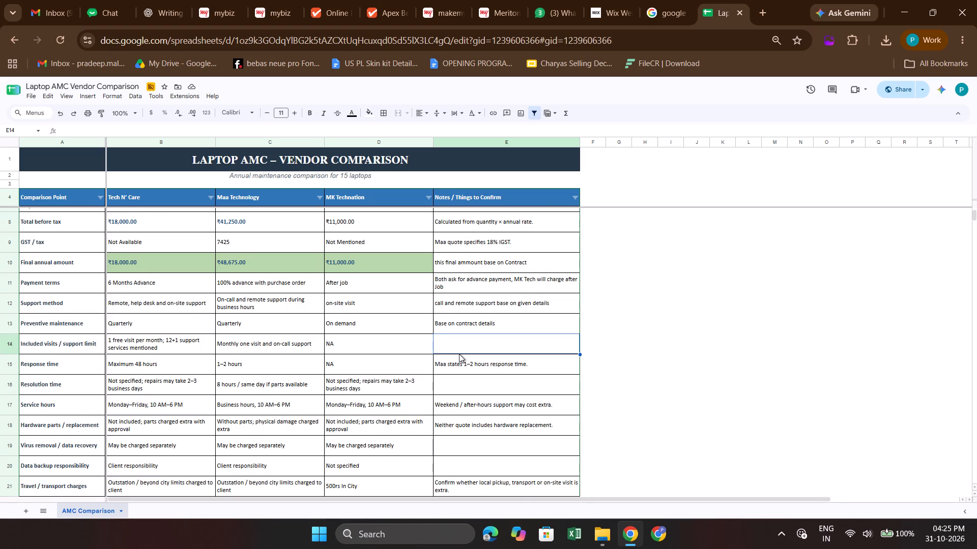
type("Tech N")
key("space")
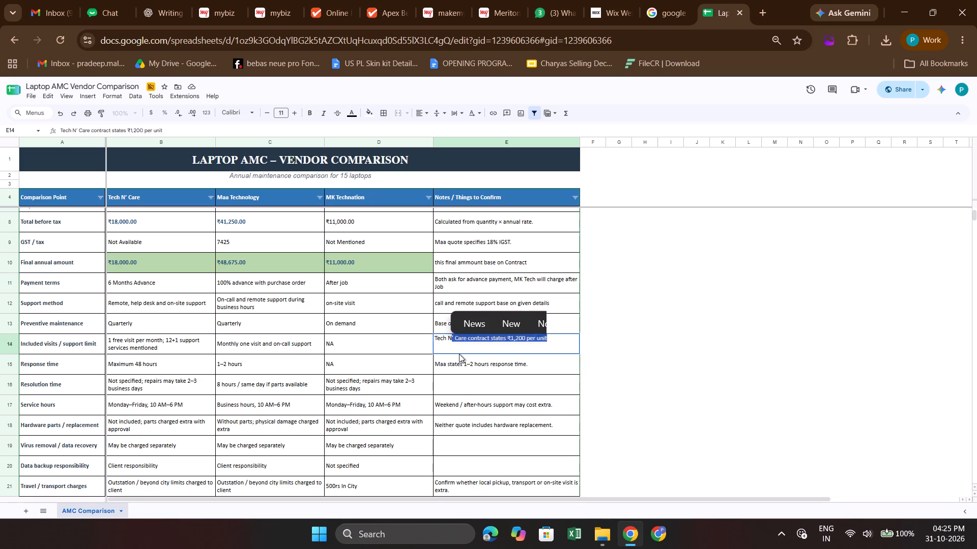
type("Care giving")
key("space")
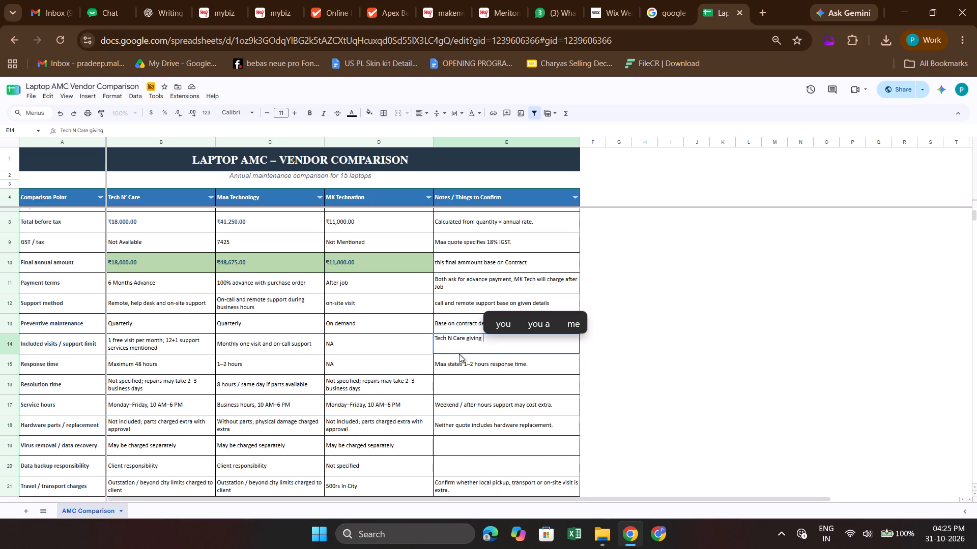
type("more visitings")
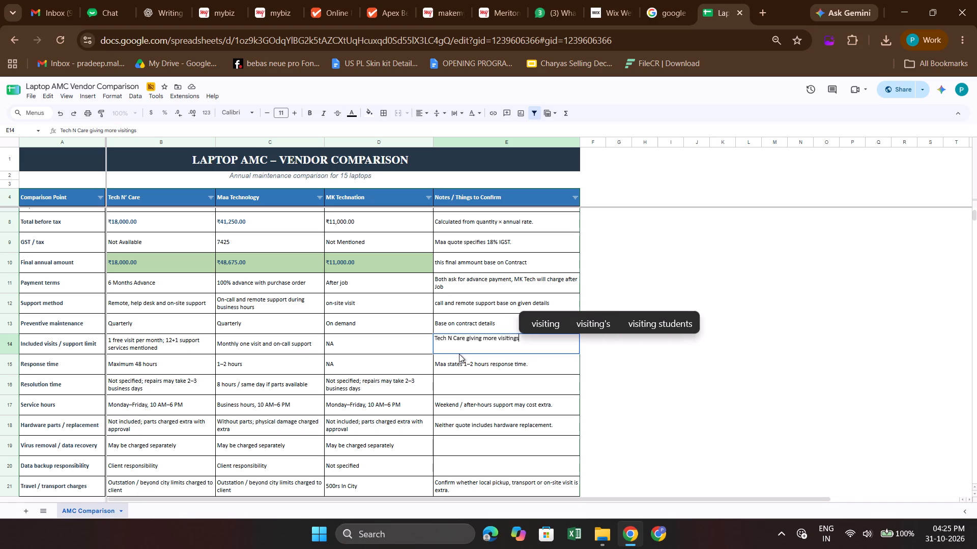
key("BackSpace")
key("BackSpace")
key("BackSpace")
key("BackSpace")
key("BackSpace")
key("BackSpace")
key("BackSpace")
key("BackSpace")
key("BackSpace")
key("BackSpace")
key("BackSpace")
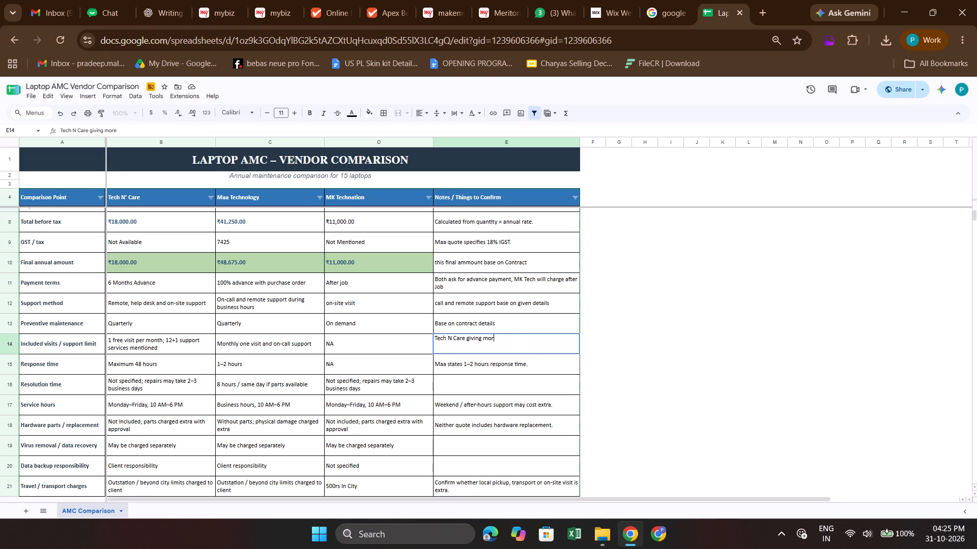
key("BackSpace")
key("BackSpace")
key("BackSpace")
key("BackSpace")
key("BackSpace")
key("g")
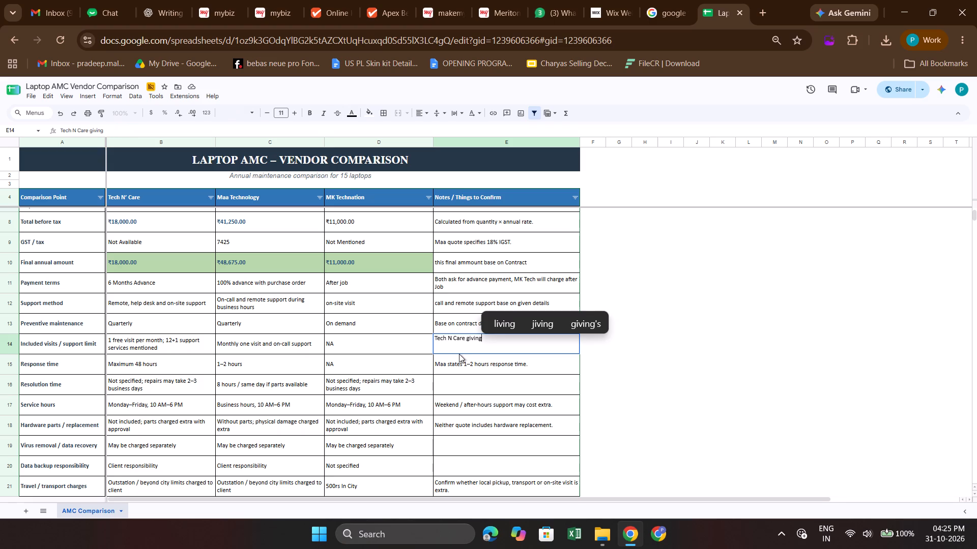
key("space")
type("extra visiting at low price")
key("Return")
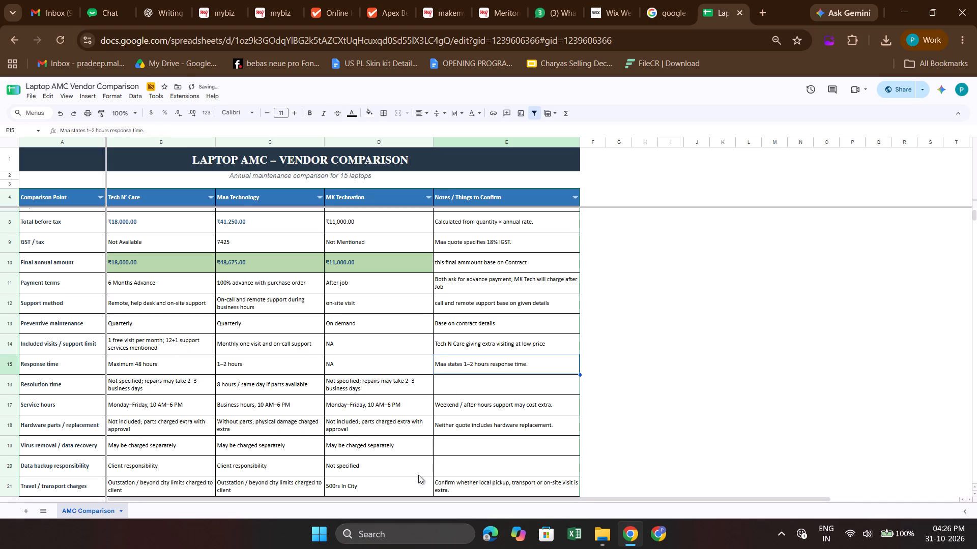
Enter the note "This is their statment on contract" for the Resolution time row.
scroll(502, 361, "down", 1)
scroll(424, 399, "right", 1)
scroll(424, 399, "down", 1)
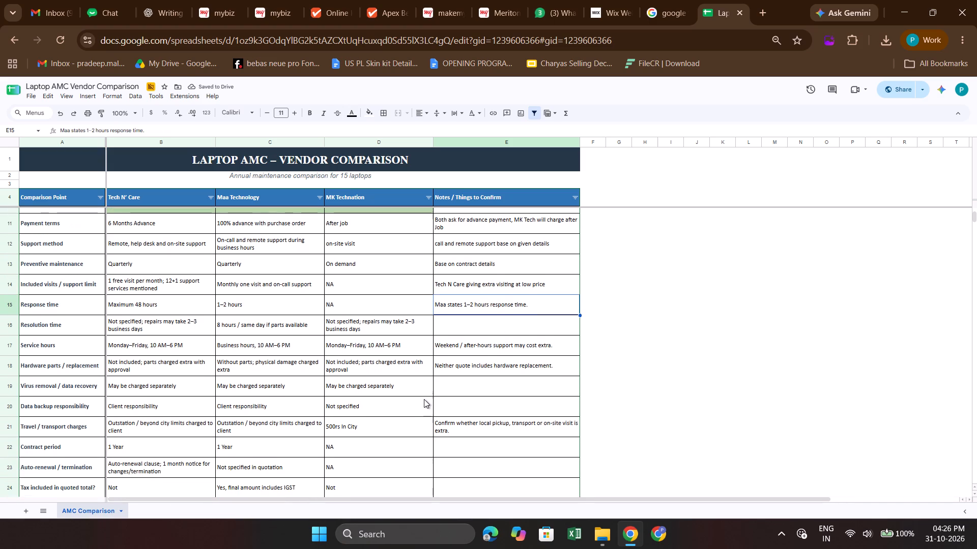
scroll(424, 399, "down", 1)
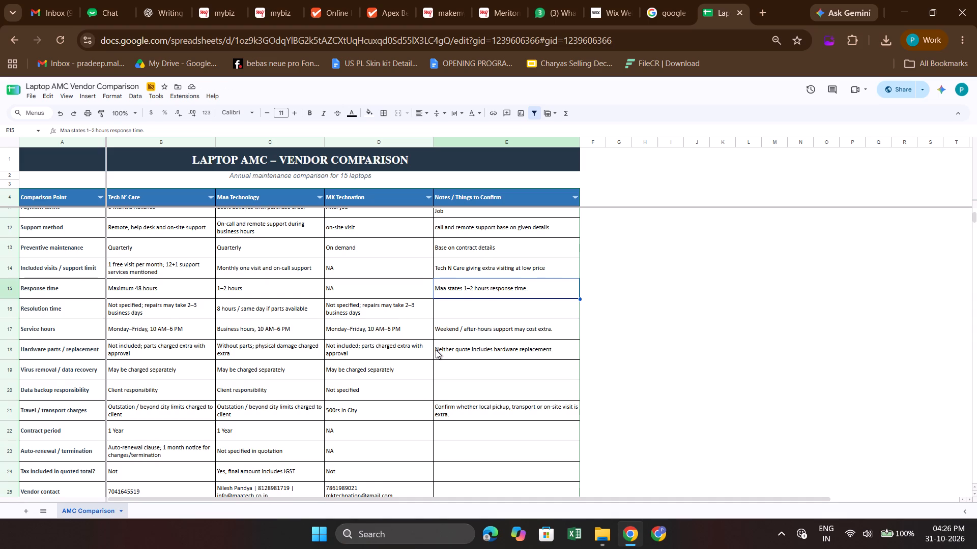
left_click(480, 313)
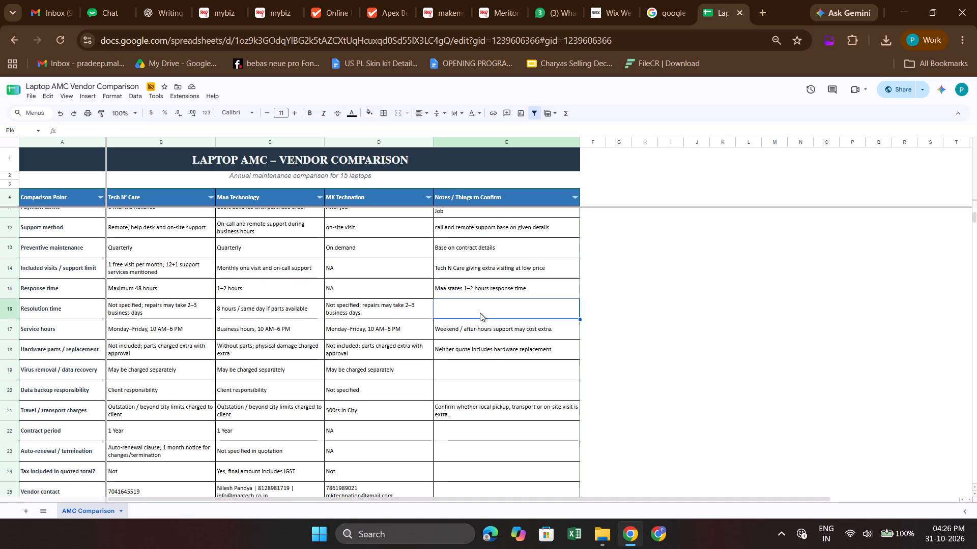
type("This is base on conyr")
key("BackSpace")
key("BackSpace")
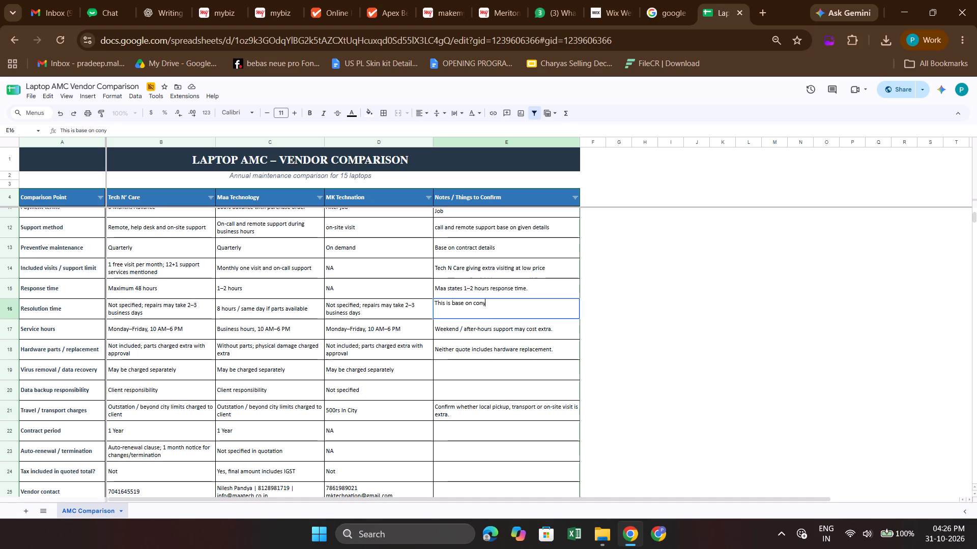
type("tract n")
type("ot")
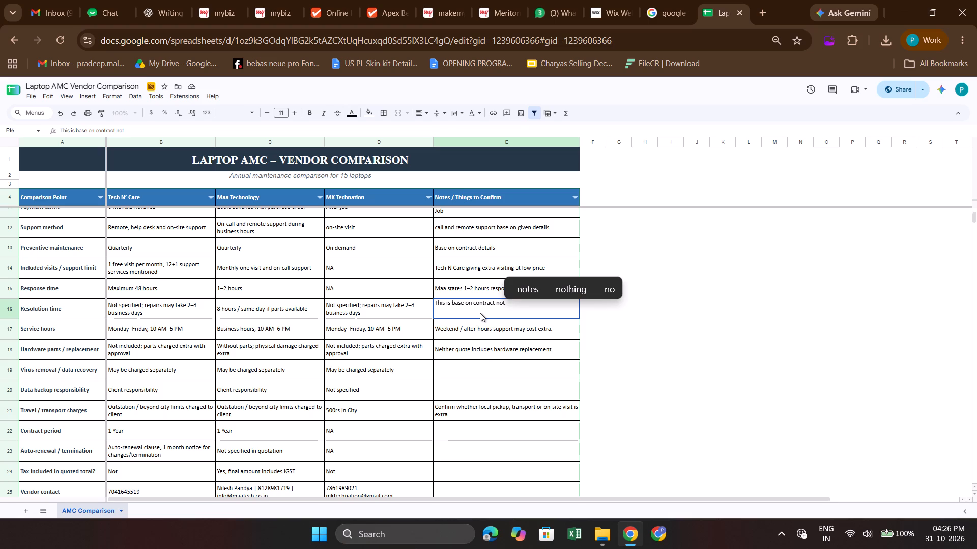
key("BackSpace")
key("BackSpace")
key("BackSpace")
key("BackSpace")
key("BackSpace")
key("BackSpace")
key("BackSpace")
key("BackSpace")
key("BackSpace")
key("BackSpace")
key("BackSpace")
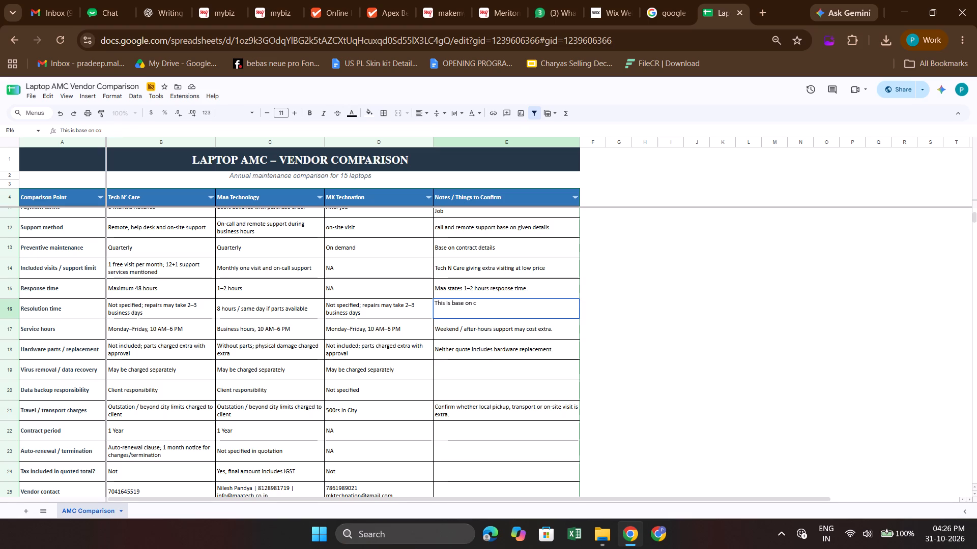
key("BackSpace")
key("BackSpace")
key("BackSpace")
key("BackSpace")
key("BackSpace")
key("BackSpace")
key("BackSpace")
key("BackSpace")
key("BackSpace")
key("w")
key("BackSpace")
type("their statment on")
key("space")
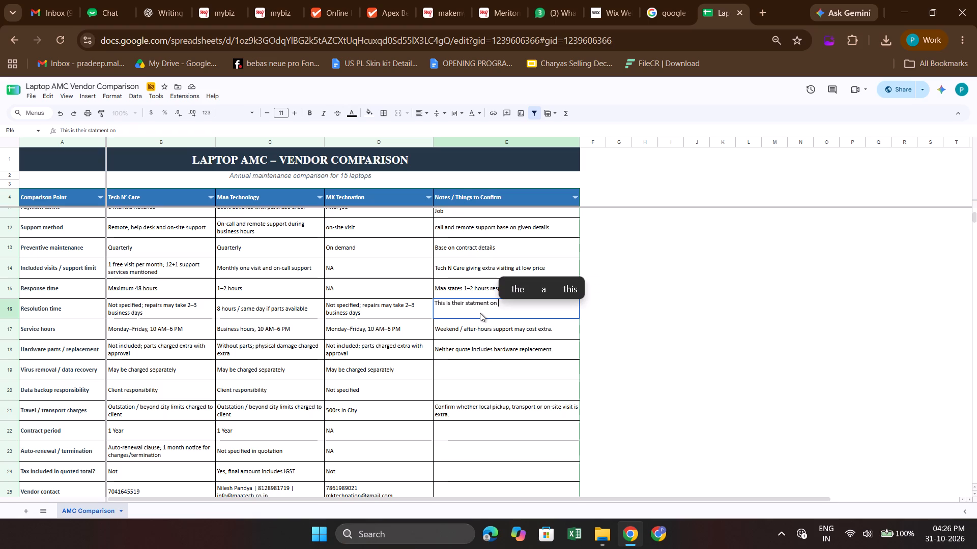
type("contract so n")
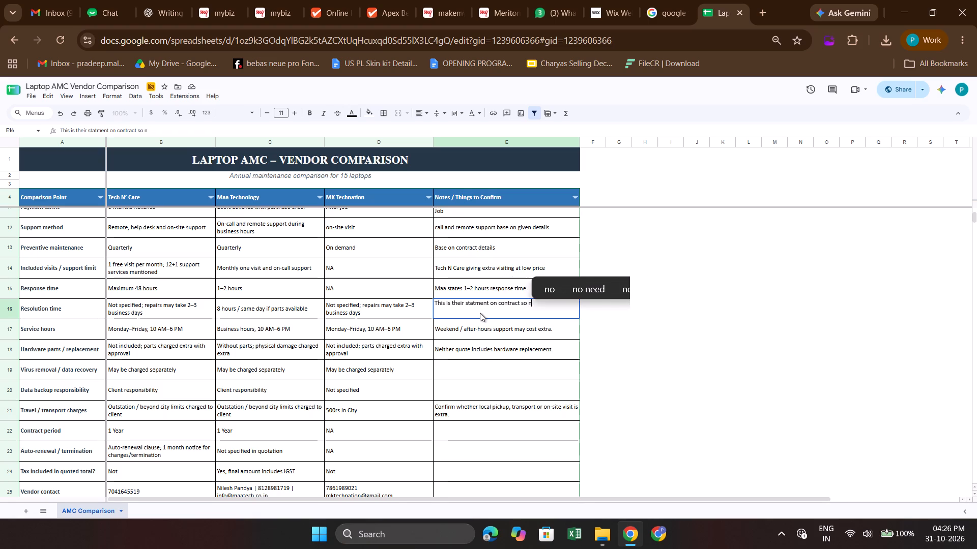
key("BackSpace")
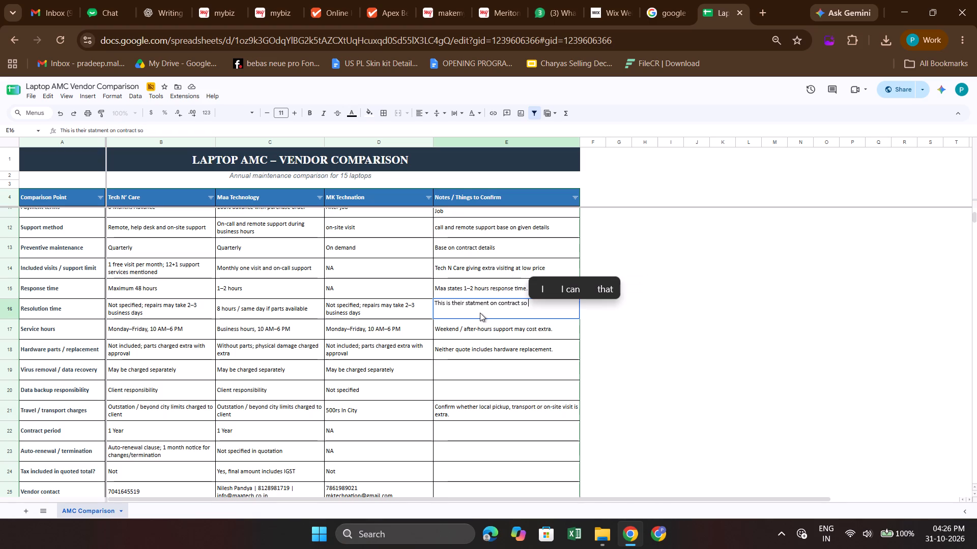
key("BackSpace")
key("BackSpace")
key("BackSpace")
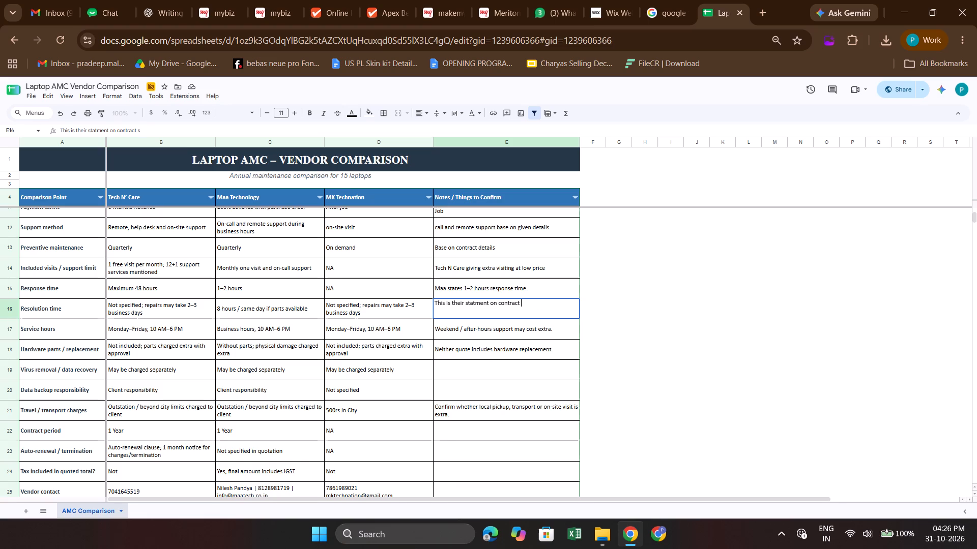
type("so")
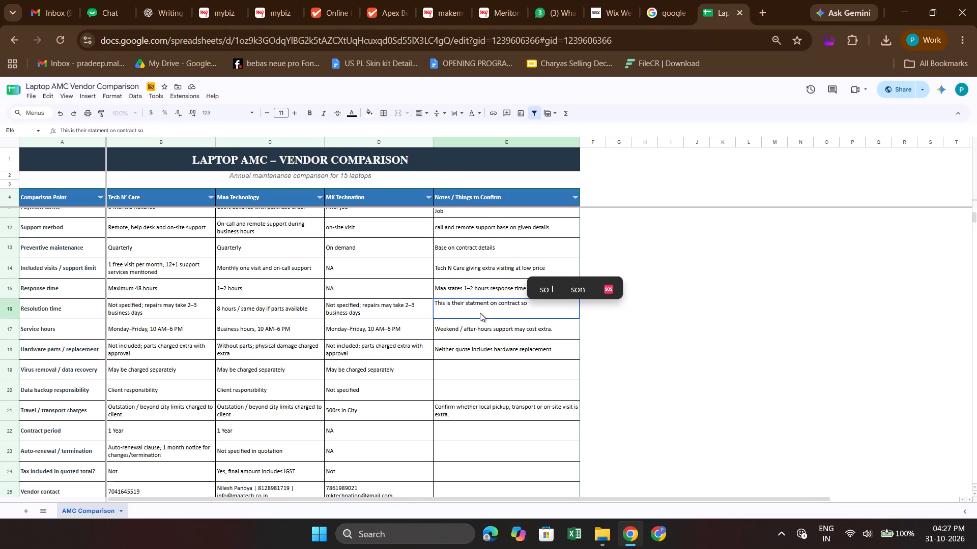
key("BackSpace")
key("BackSpace")
key("BackSpace")
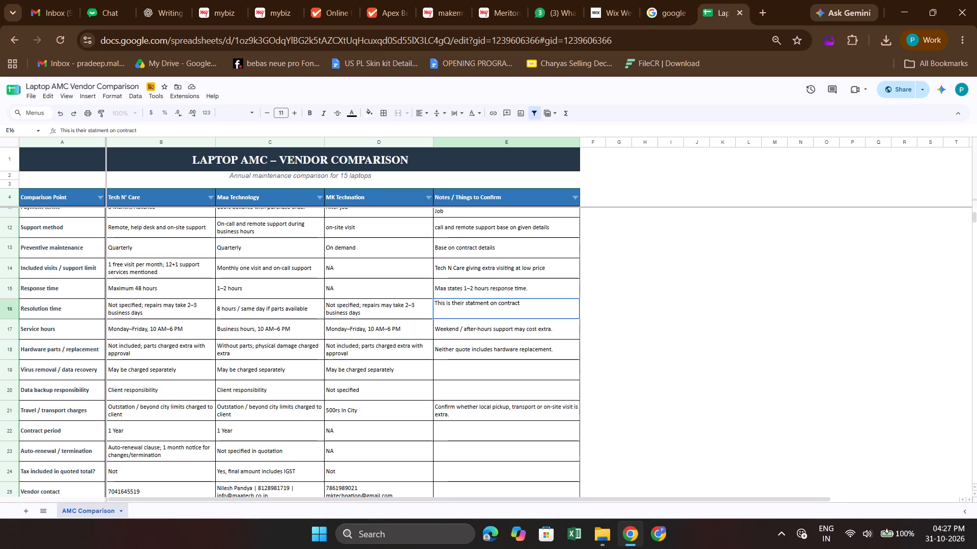
key("Return")
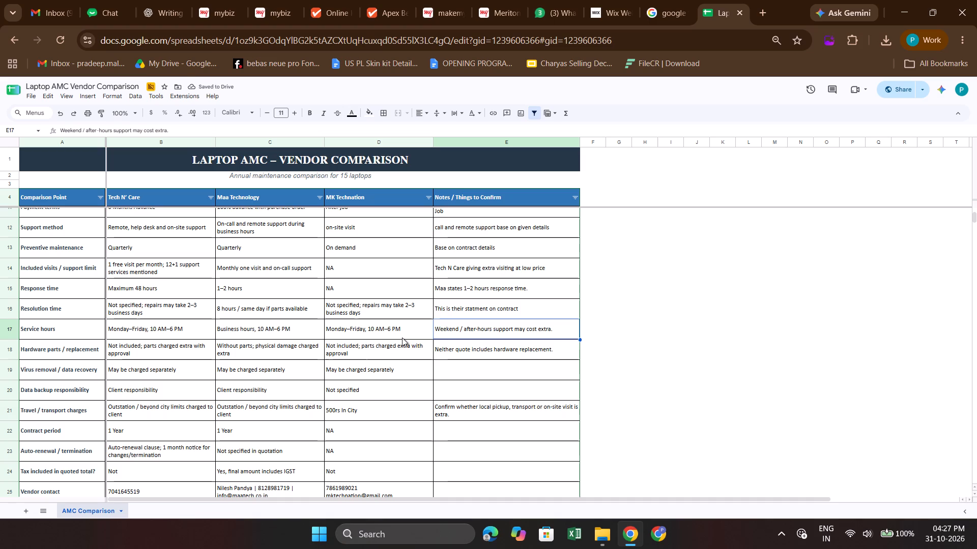
Enter the note "Because it is Paid Licence Anti VirusScan" for the Virus removal / data recovery row.
key("Down")
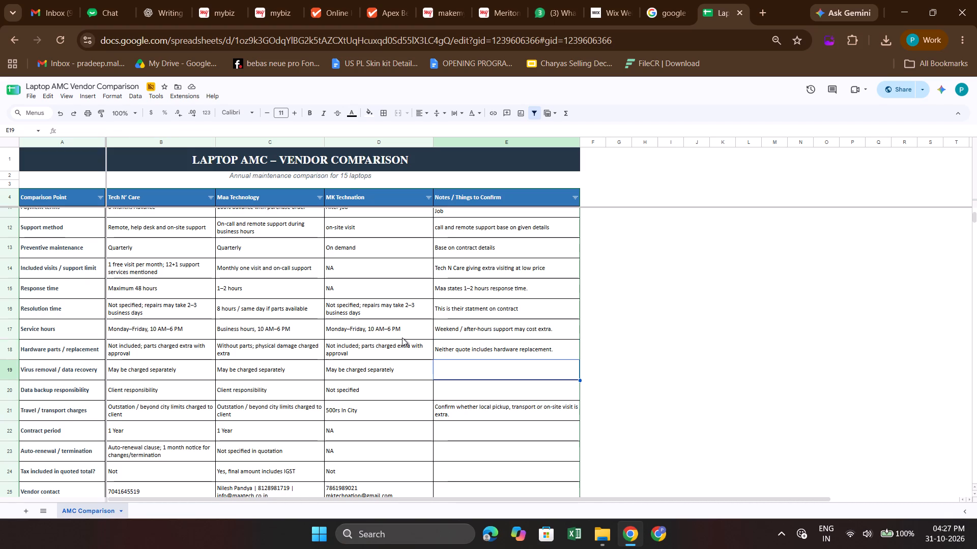
type("Because it is Paid Aniti")
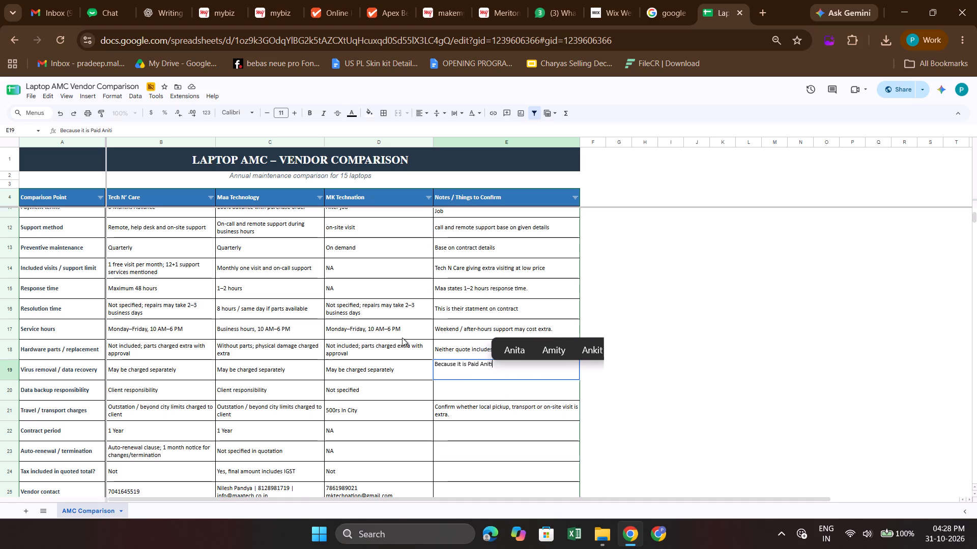
key("BackSpace")
key("BackSpace")
key("BackSpace")
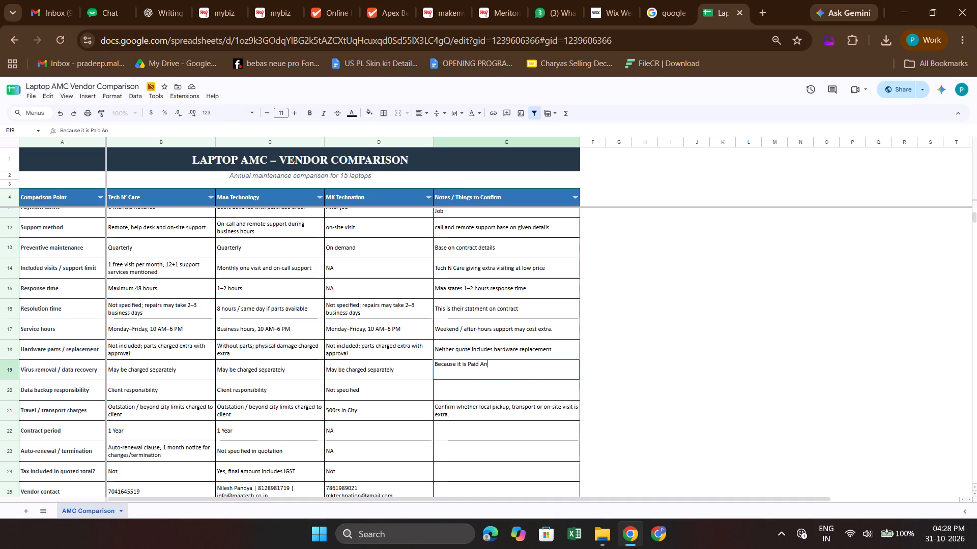
key("BackSpace")
key("BackSpace")
type("Licence Anti Virus")
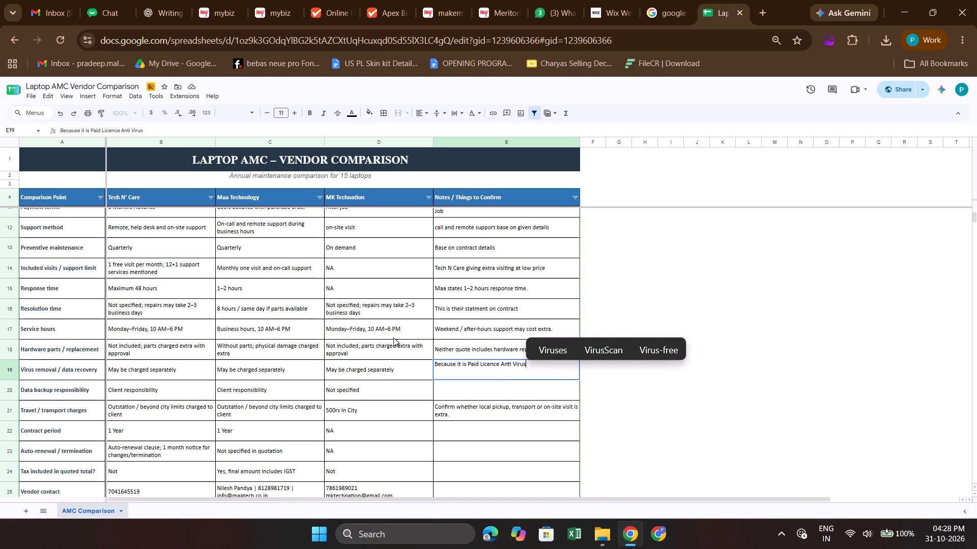
left_click(590, 346)
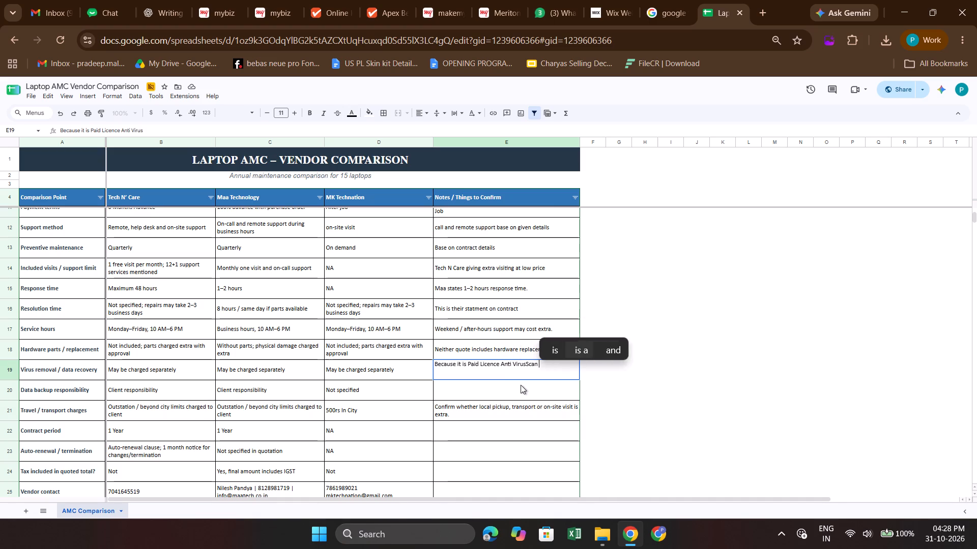
left_click(521, 385)
Copy Maa Technology's "Client responsibility" entry into the Notes cell of the Data backup responsibility row.
scroll(521, 385, "down", 1)
scroll(440, 391, "down", 1)
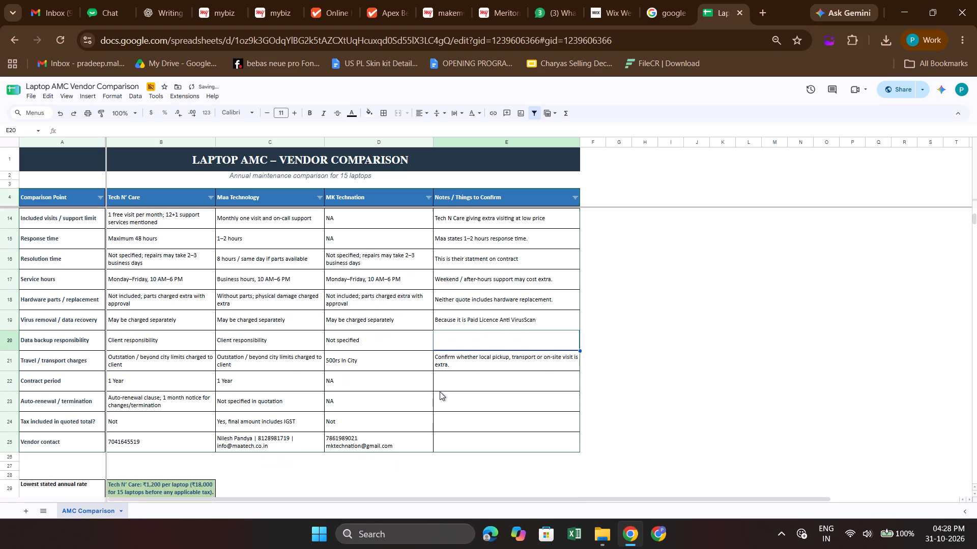
scroll(440, 391, "down", 1)
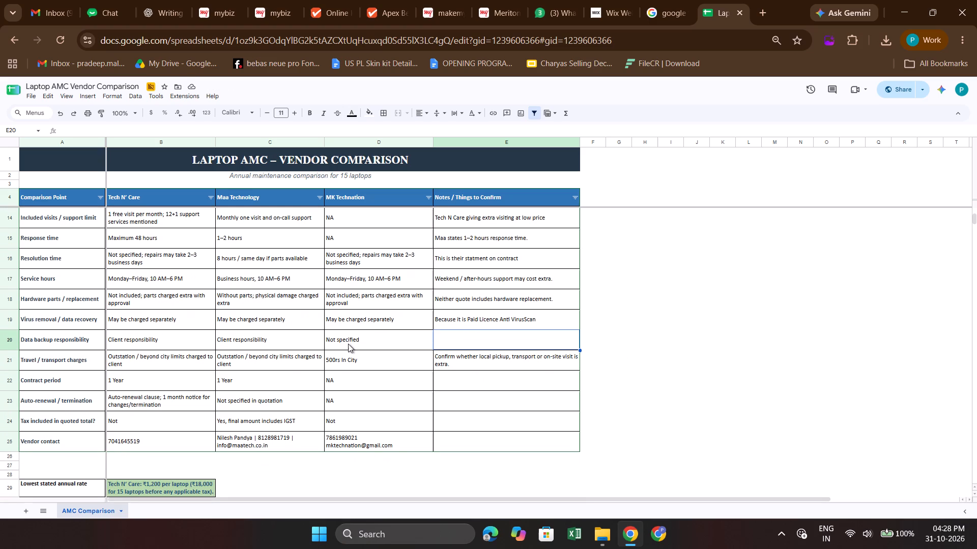
left_click(257, 339)
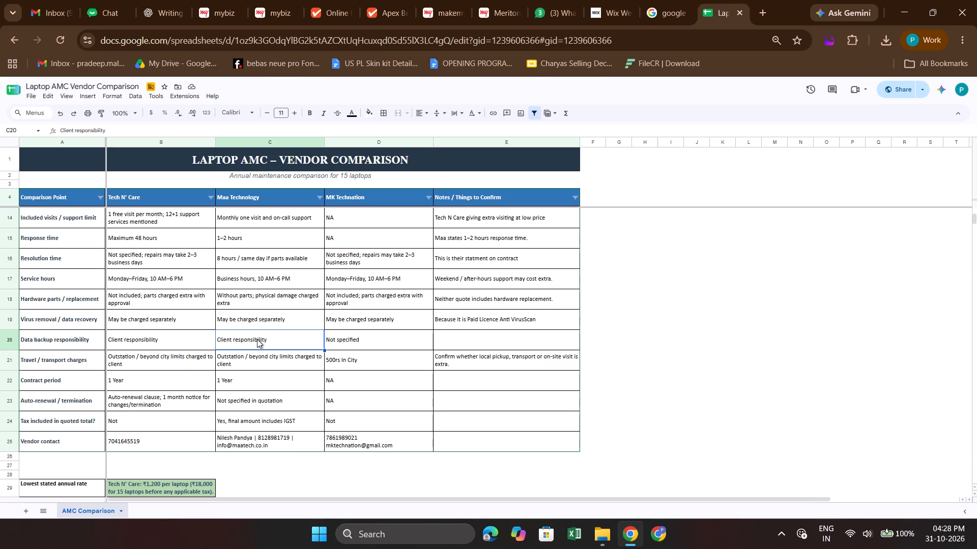
key("ctrl+c")
left_click(467, 345)
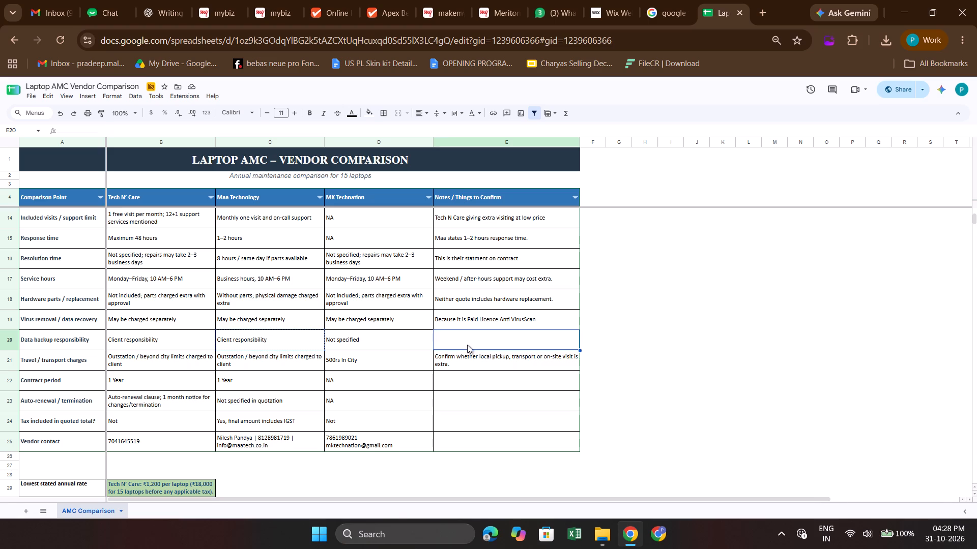
key("ctrl+v")
Copy Maa Technology's "1 Year" entry into the Notes cell of the Contract period row.
left_click(472, 376)
scroll(472, 376, "down", 1)
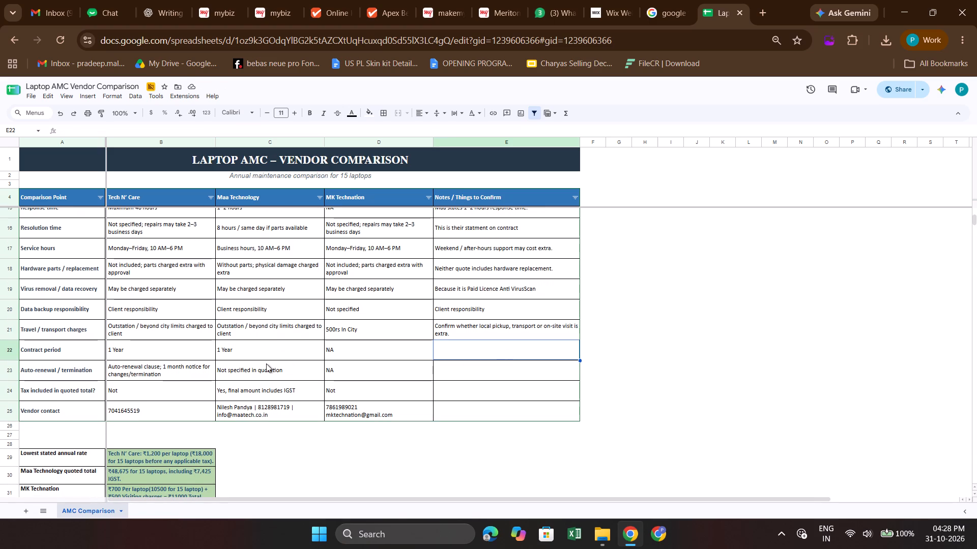
left_click(274, 349)
key("ctrl+c")
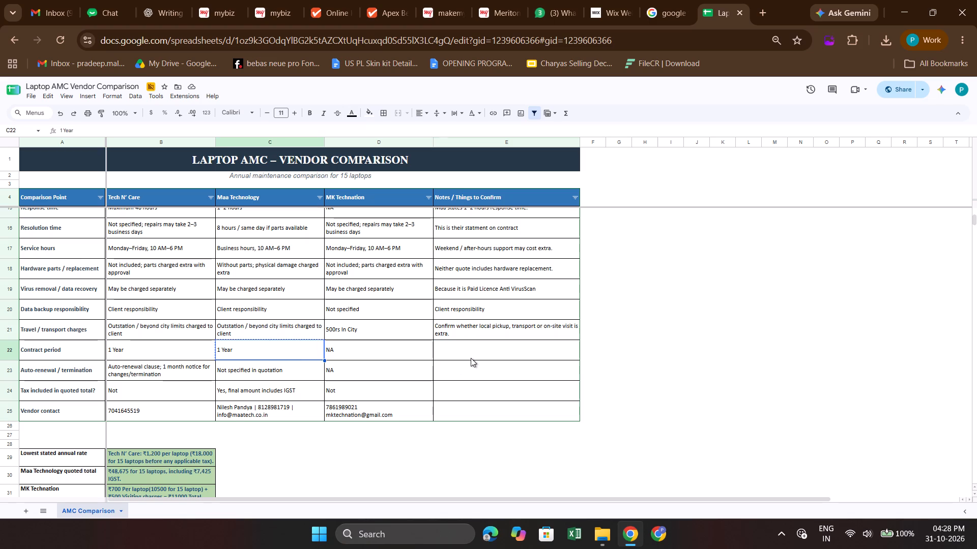
left_click(471, 358)
key("ctrl+v")
Enter the note "only Maa Technology has GST" for the "Tax included in quoted total?" row.
left_click(451, 371)
scroll(451, 371, "down", 1)
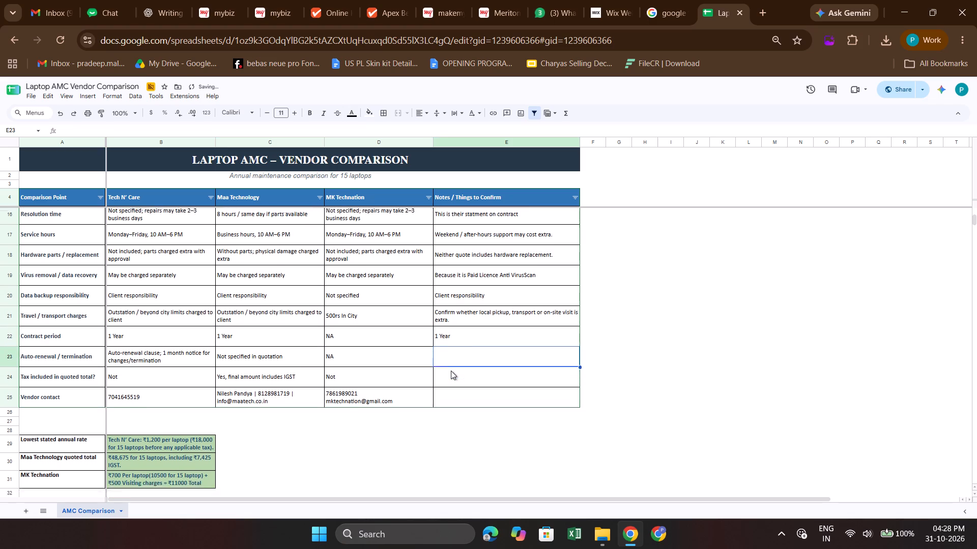
scroll(451, 371, "down", 1)
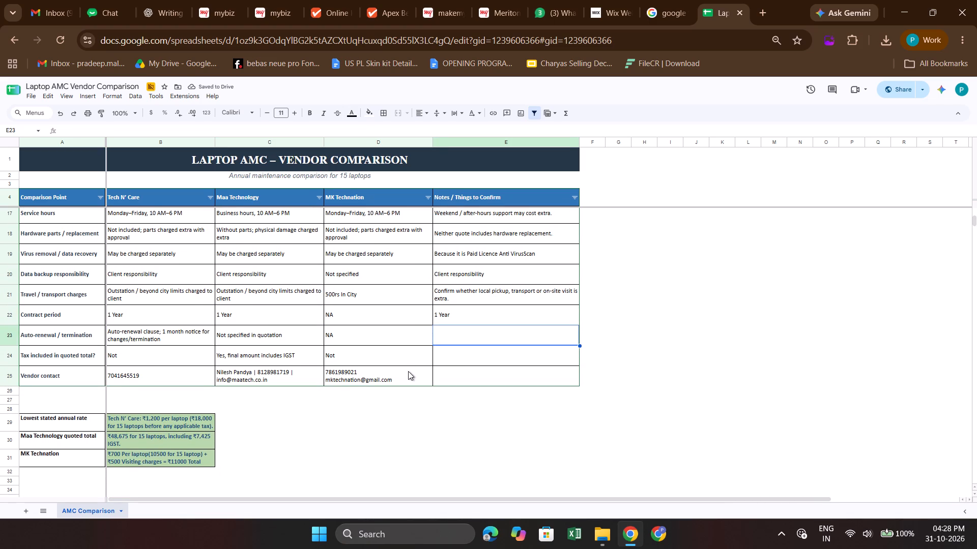
scroll(408, 371, "right", 1)
left_click(465, 354)
scroll(465, 354, "down", 1)
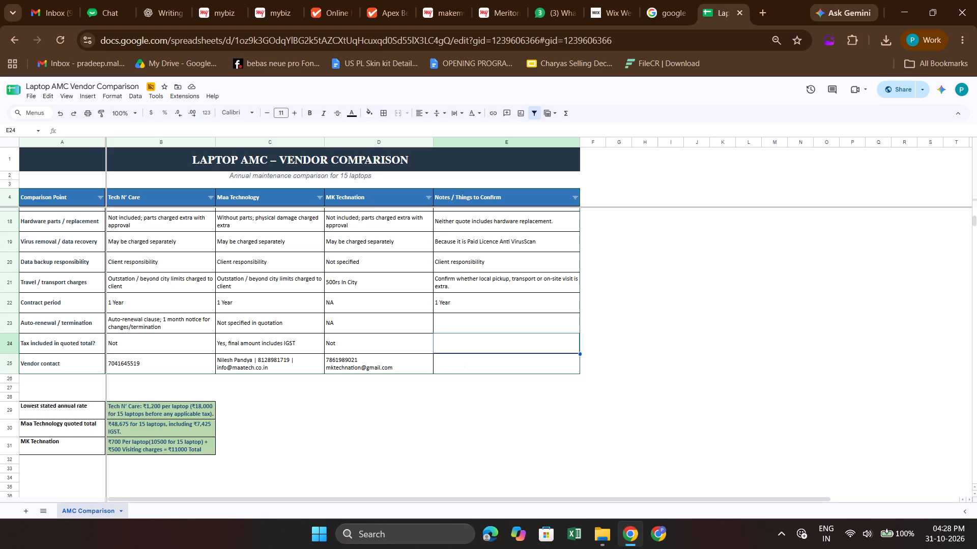
type("only")
key("space")
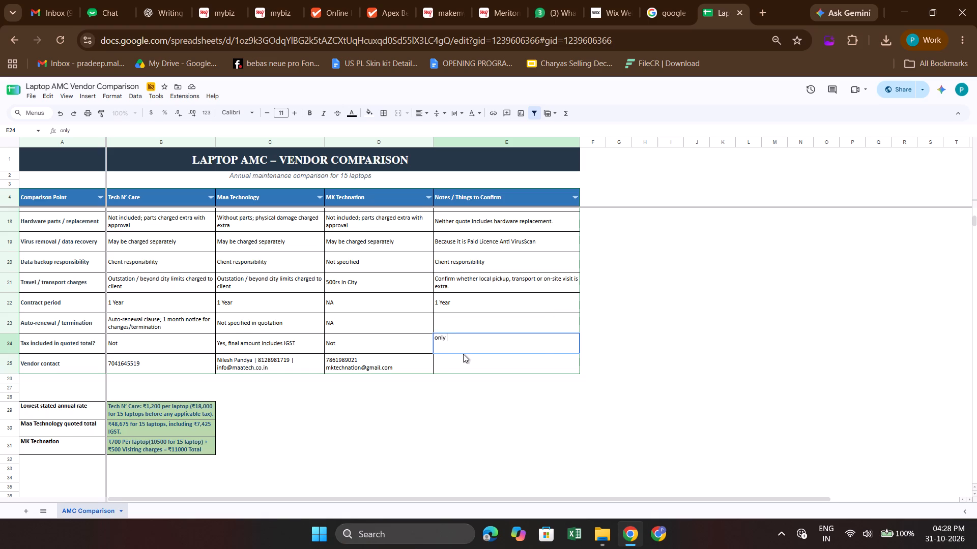
type("Maa")
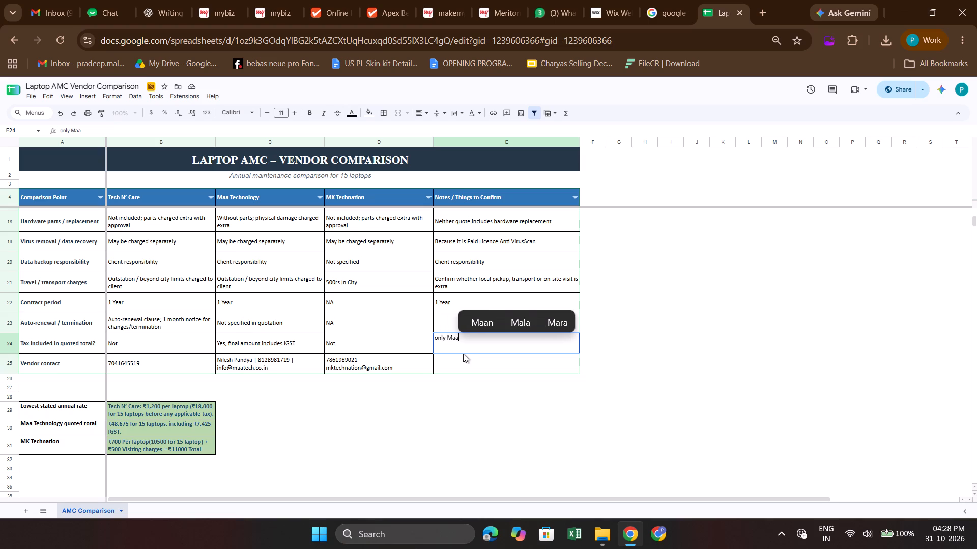
key("space")
type("Techn")
type("ol")
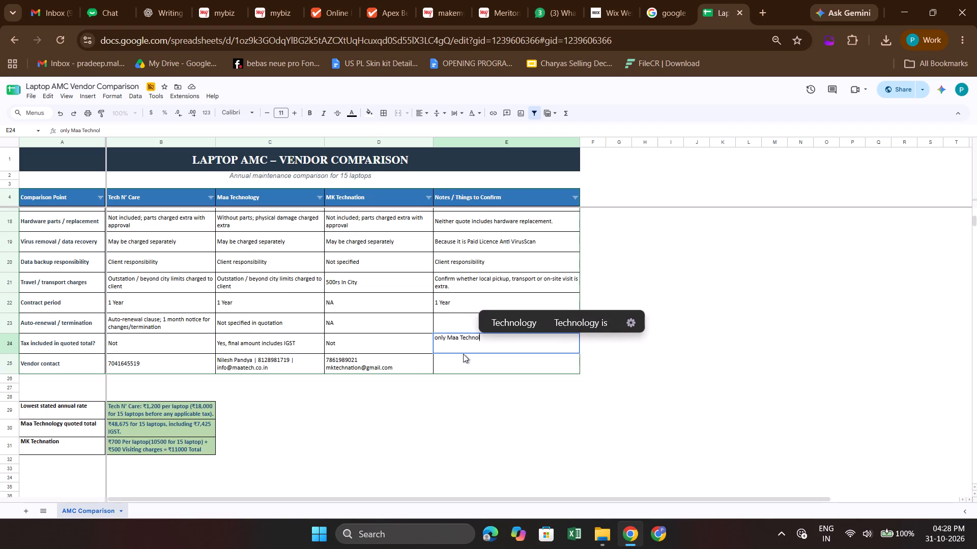
type("ogy has")
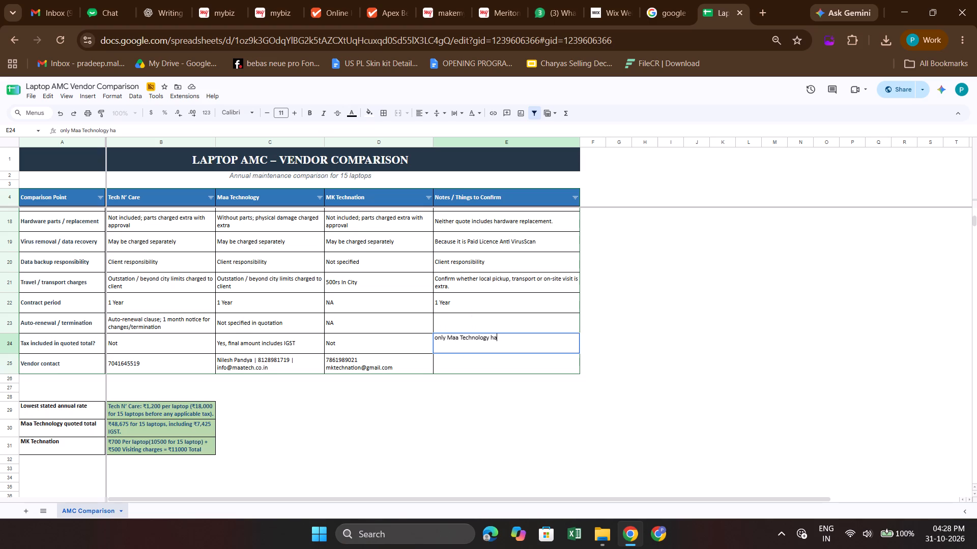
key("space")
type("GST")
key("Return")
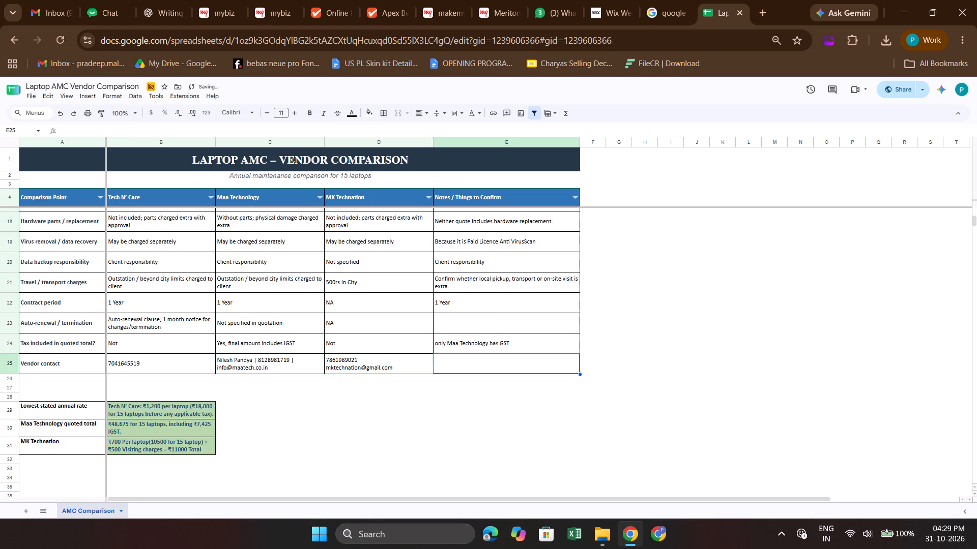
Capitalize the first word of the GST note so it starts with "Only".
double_click(439, 345)
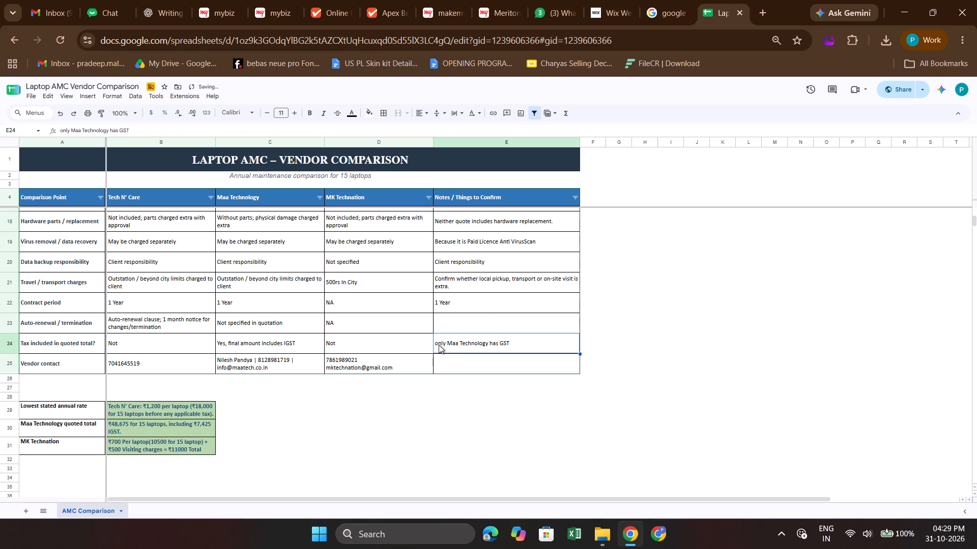
left_click(438, 340)
key("BackSpace")
key("shift+o")
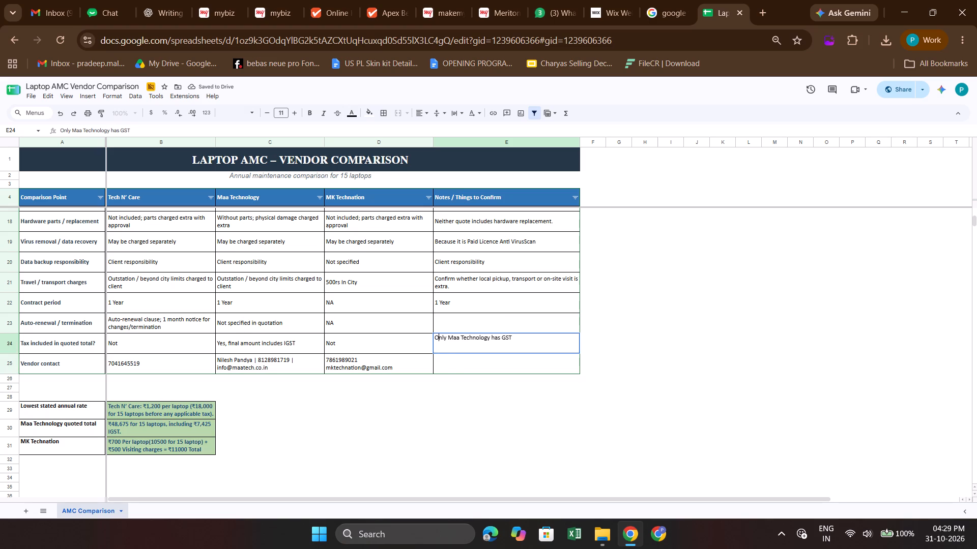
left_click(450, 363)
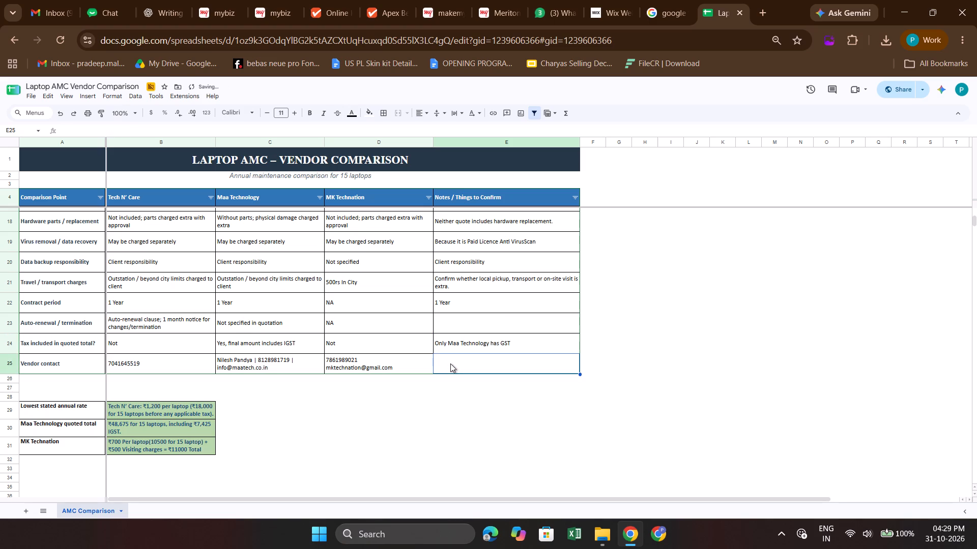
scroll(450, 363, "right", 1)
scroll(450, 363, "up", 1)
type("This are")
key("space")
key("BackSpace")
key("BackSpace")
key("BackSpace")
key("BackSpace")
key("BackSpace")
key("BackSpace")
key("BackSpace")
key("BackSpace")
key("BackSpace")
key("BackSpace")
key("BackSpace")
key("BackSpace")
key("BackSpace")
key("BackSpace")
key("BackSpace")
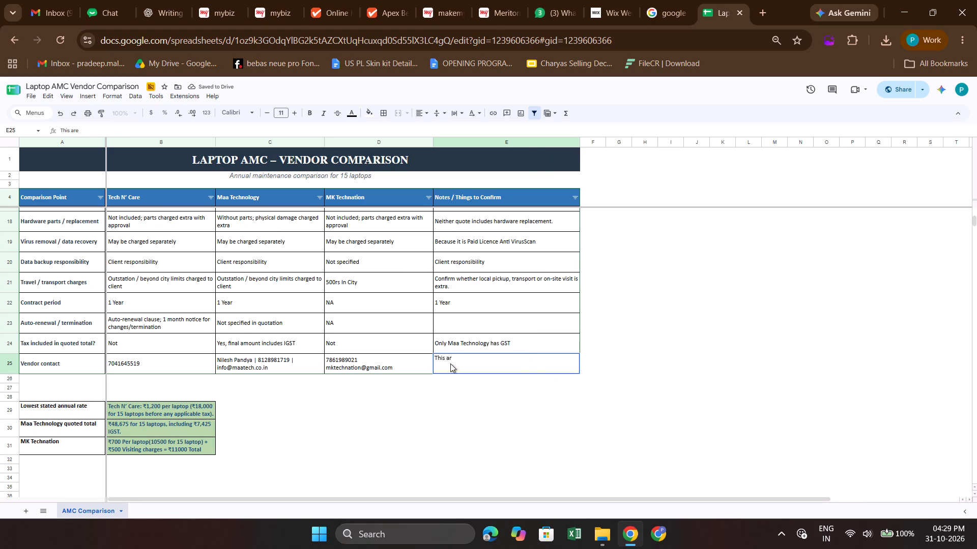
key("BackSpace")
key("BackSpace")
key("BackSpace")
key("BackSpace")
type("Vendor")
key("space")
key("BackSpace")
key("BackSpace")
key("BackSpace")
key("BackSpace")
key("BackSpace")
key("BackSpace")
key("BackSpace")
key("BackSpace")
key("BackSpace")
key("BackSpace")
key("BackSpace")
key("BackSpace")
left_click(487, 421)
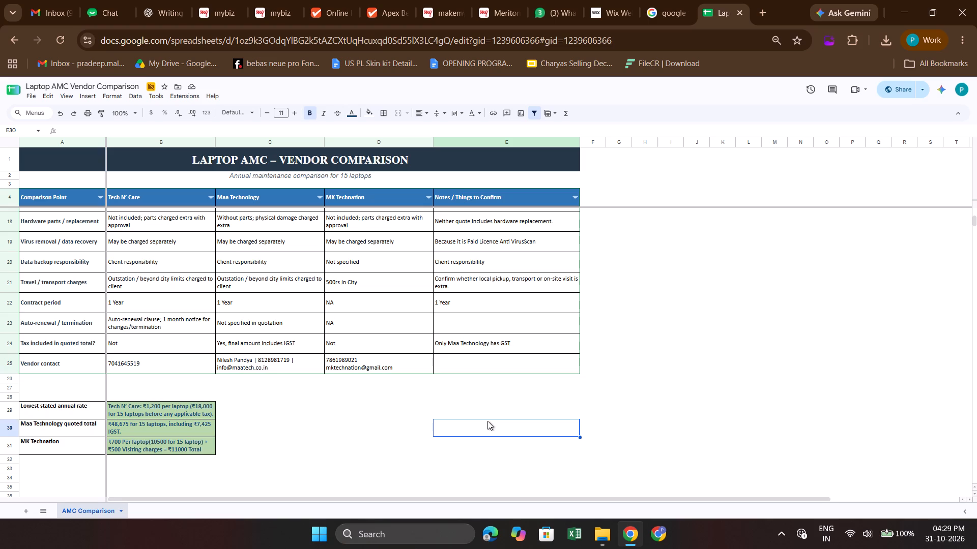
Save the laptop AMC vendor comparison sheet.
key("ctrl+s")
scroll(564, 396, "up", 8)
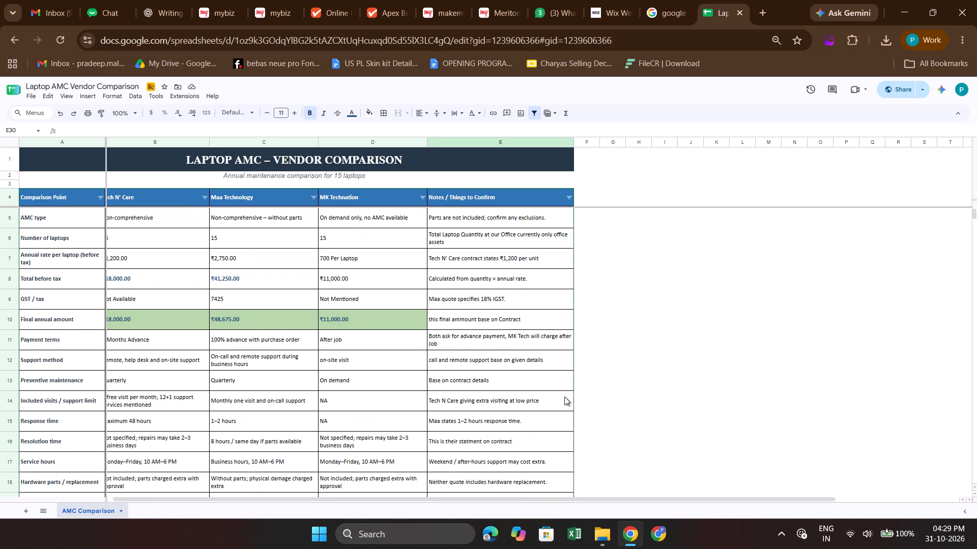
scroll(564, 396, "down", 2)
key("ctrl+s")
key("ctrl+s")
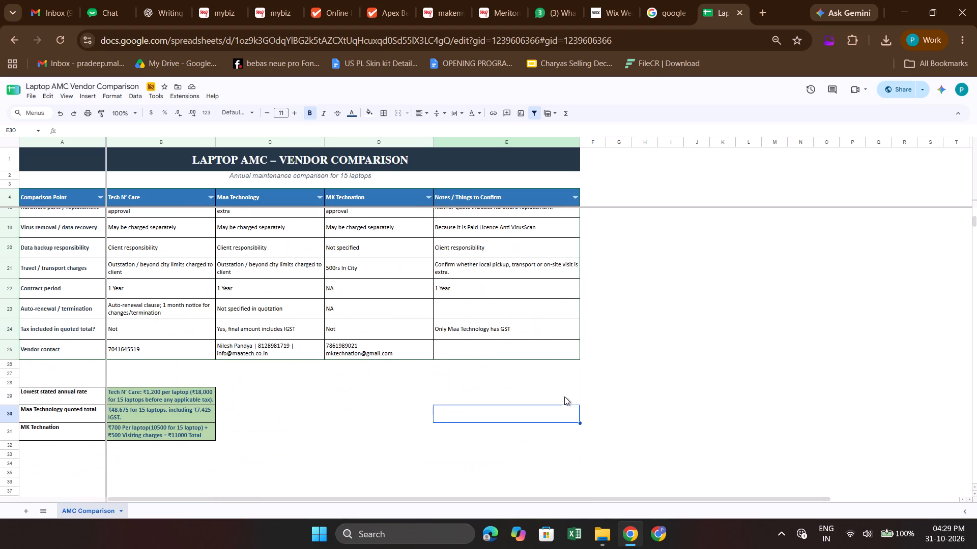
key("ctrl+s")
key("ctrl+s")
key("ctrl+s")
key("ctrl+s")
key("ctrl+s")
key("ctrl+s")
key("ctrl+s")
key("ctrl+s")
key("ctrl+s")
key("ctrl+s")
key("ctrl+s")
key("ctrl+s")
key("ctrl+s")
key("ctrl+s")
key("ctrl+s")
key("ctrl+s")
key("ctrl+s")
key("ctrl+s")
key("ctrl+s")
key("ctrl+s")
key("ctrl+s")
key("ctrl+s")
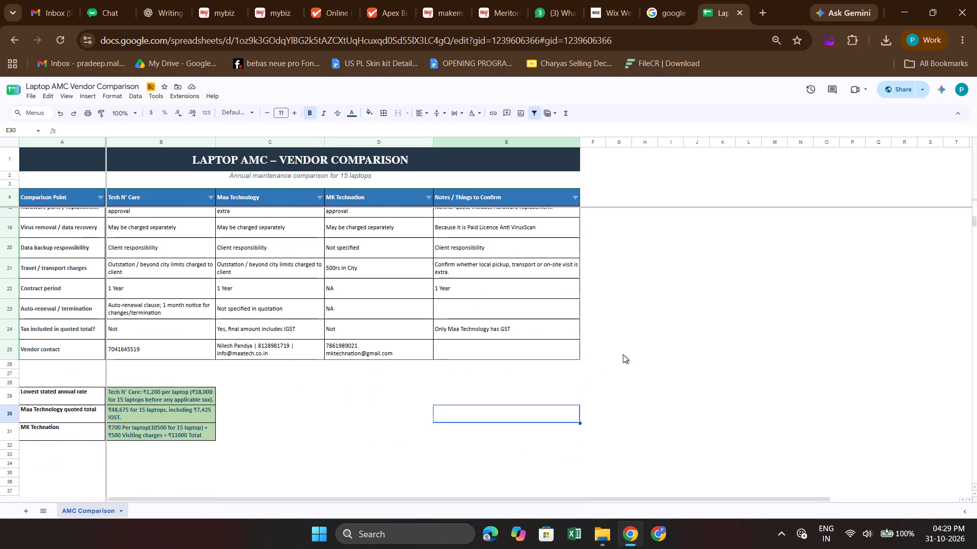
scroll(636, 349, "up", 2)
scroll(636, 349, "down", 4)
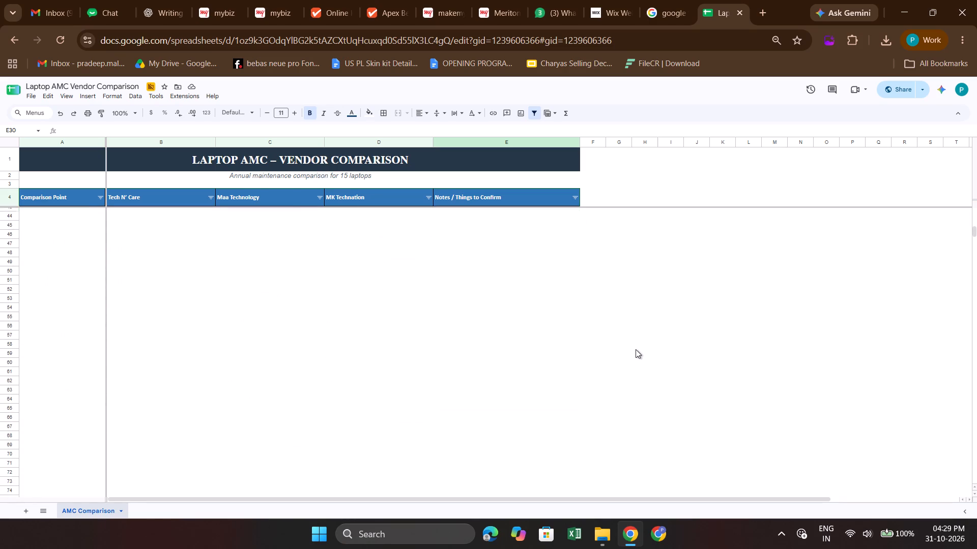